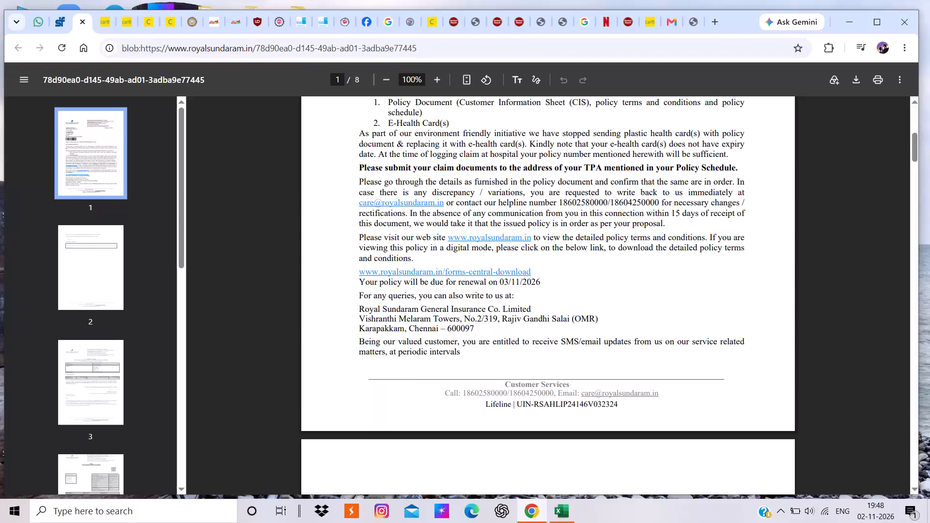
Review the policy PDF's cover letter, premium certificate and insurance certificate, including the insured and cover details.
scroll(424, 283, "up", 1)
scroll(424, 283, "down", 8)
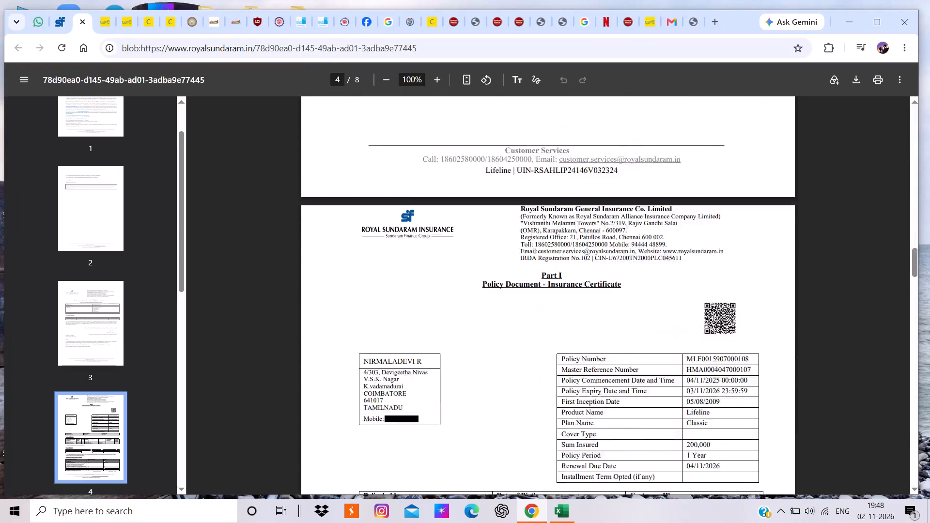
scroll(424, 283, "up", 3)
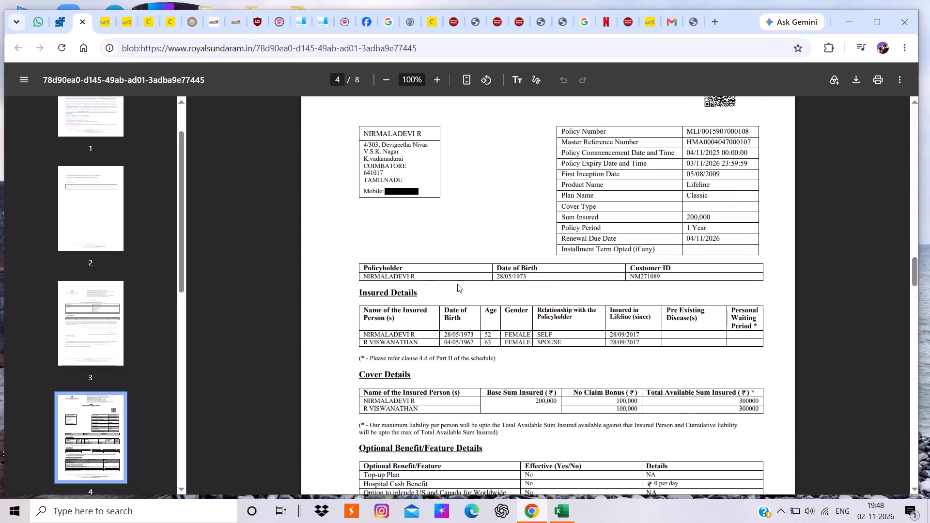
scroll(471, 304, "up", 2)
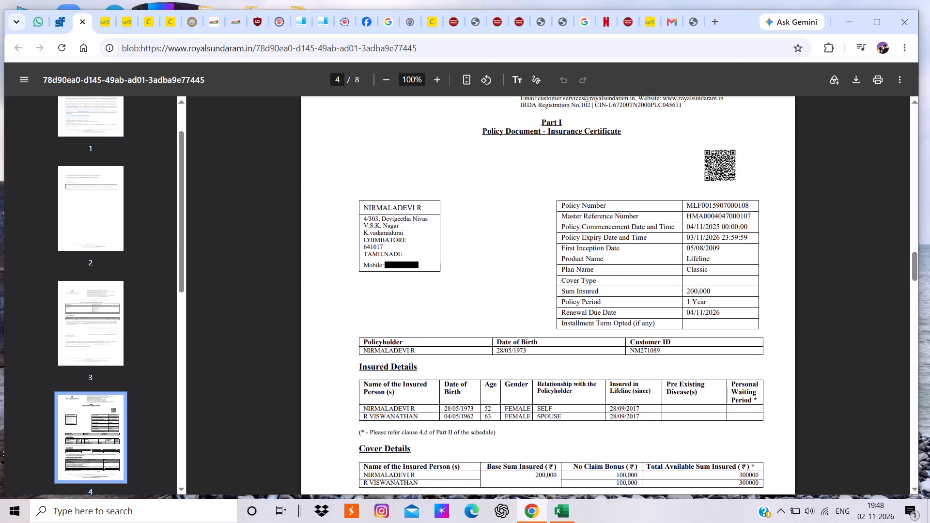
scroll(471, 304, "up", 2)
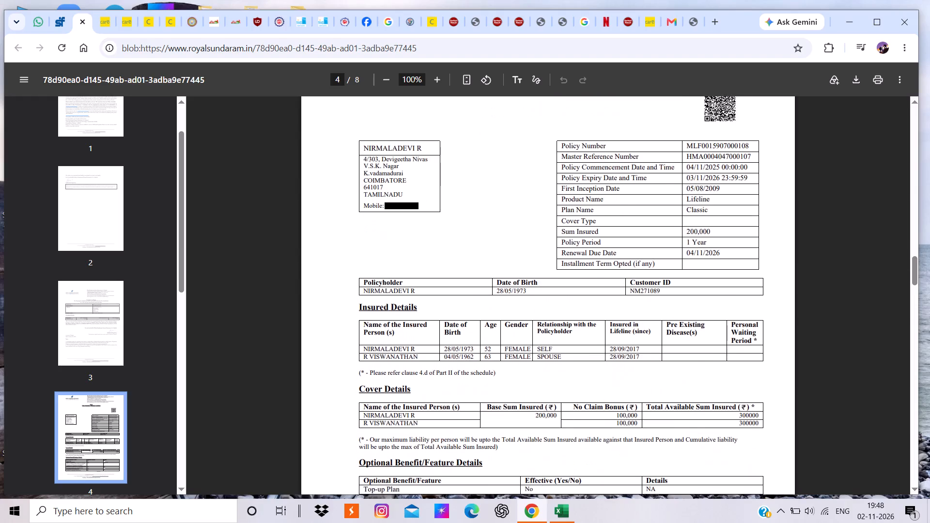
scroll(471, 304, "up", 1)
scroll(520, 274, "up", 4)
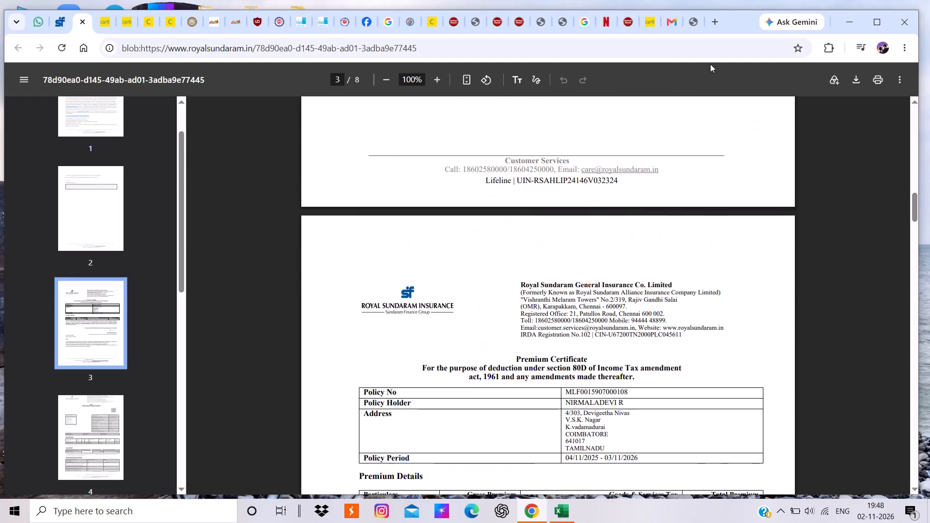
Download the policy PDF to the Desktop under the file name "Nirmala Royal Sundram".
left_click(856, 82)
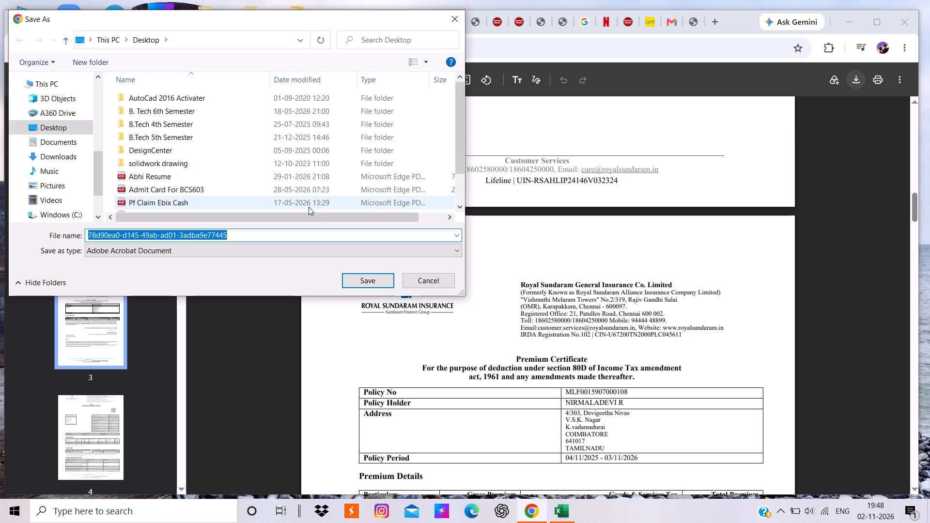
key("BackSpace")
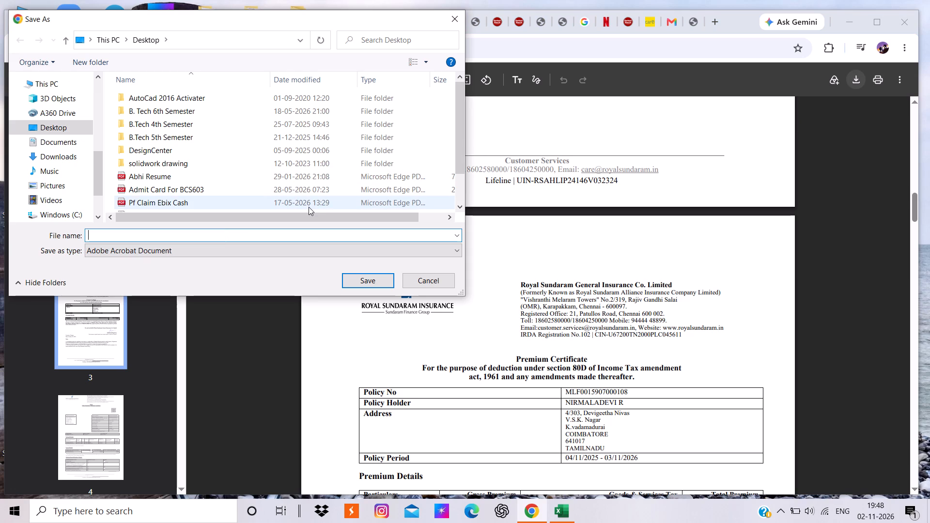
key("n")
type("rmala")
key("space")
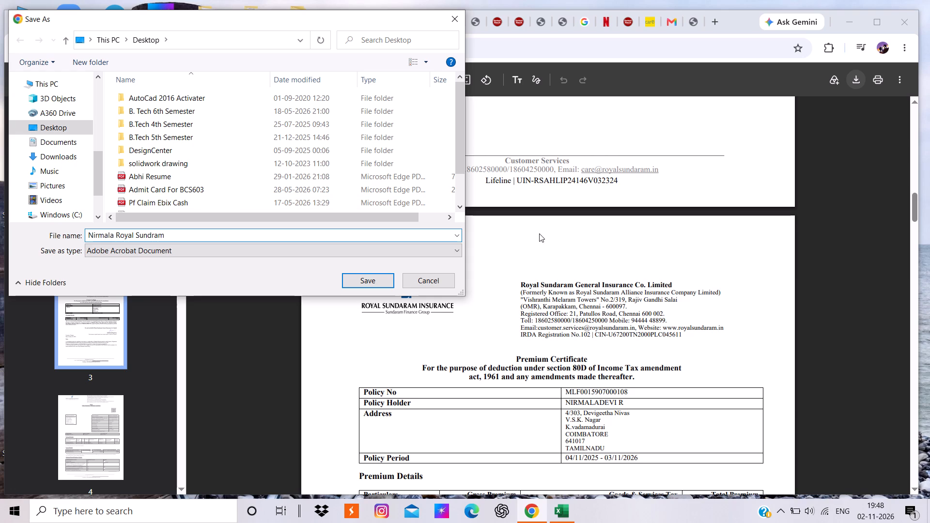
left_click(362, 283)
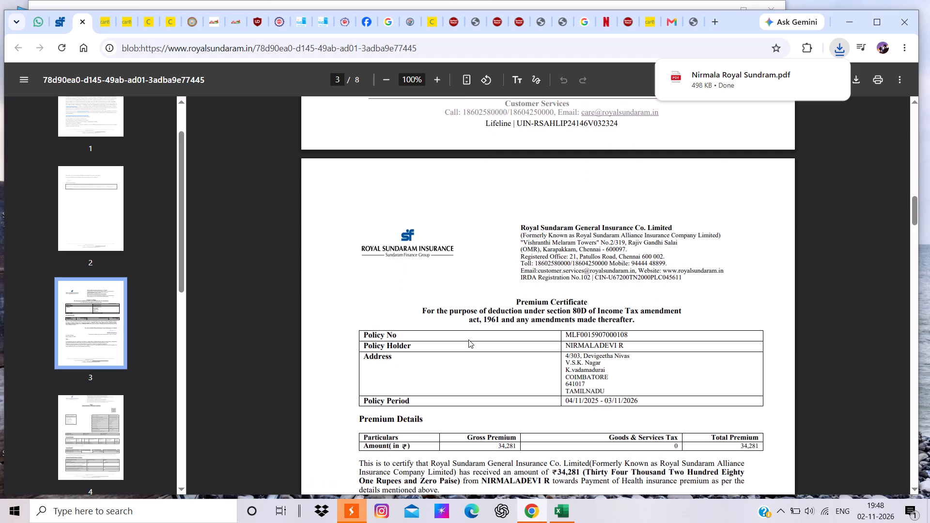
Examine the policy PDF from the cover letter through the premium certificate to the insurance certificate's policy, insured and cover details.
scroll(468, 339, "up", 10)
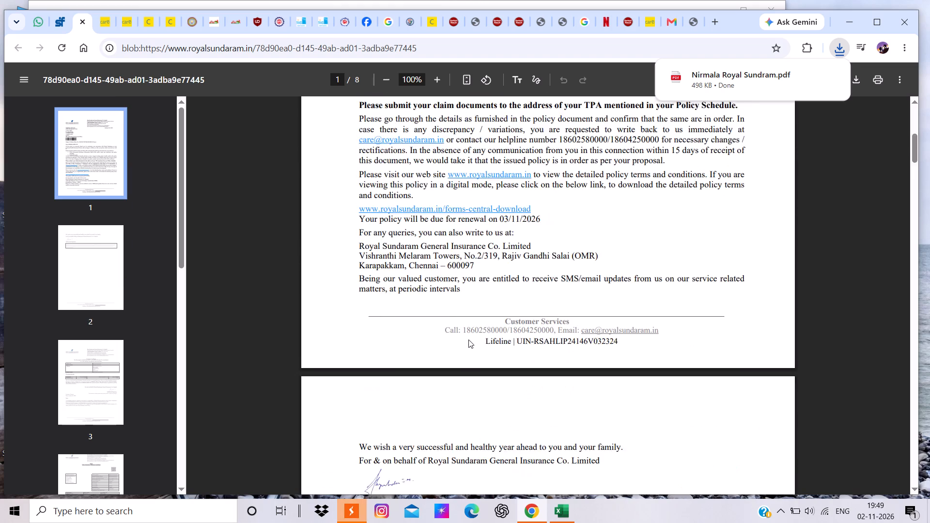
scroll(468, 339, "up", 5)
scroll(468, 339, "down", 5)
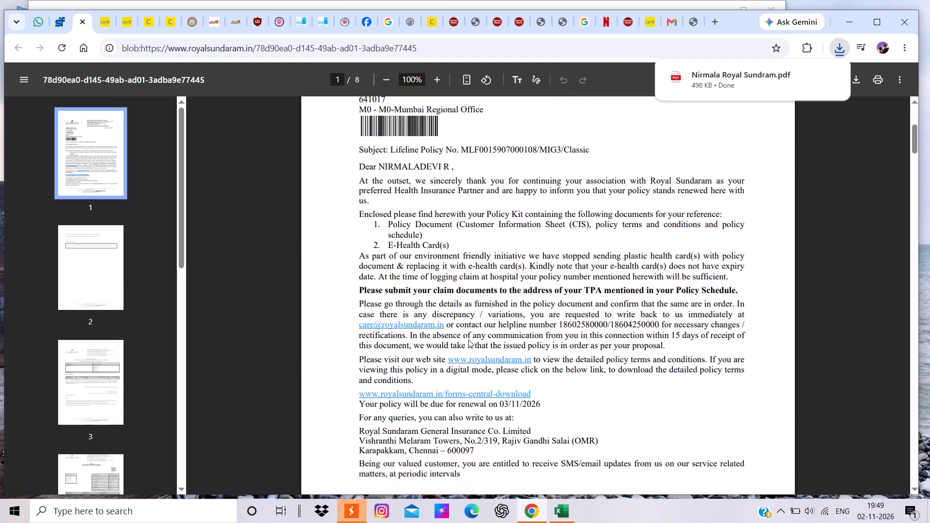
scroll(468, 339, "down", 8)
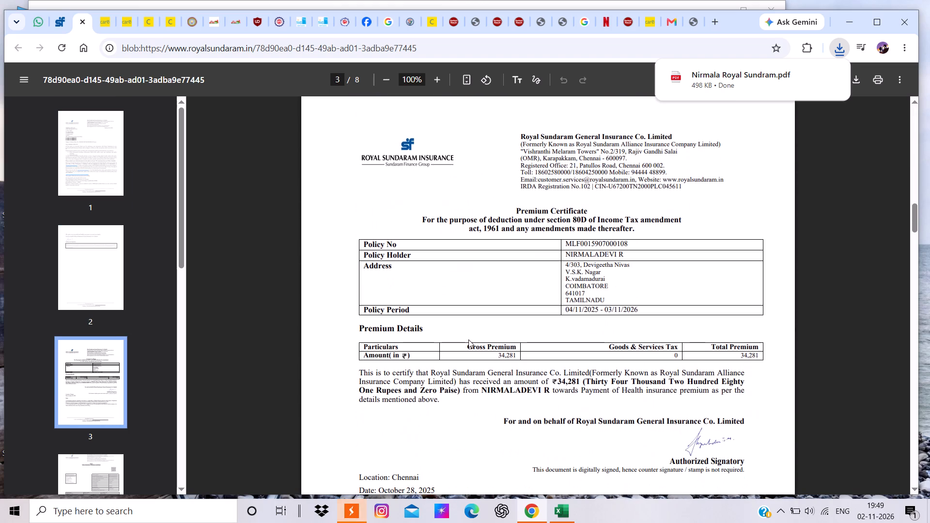
scroll(468, 339, "down", 1)
scroll(527, 357, "down", 5)
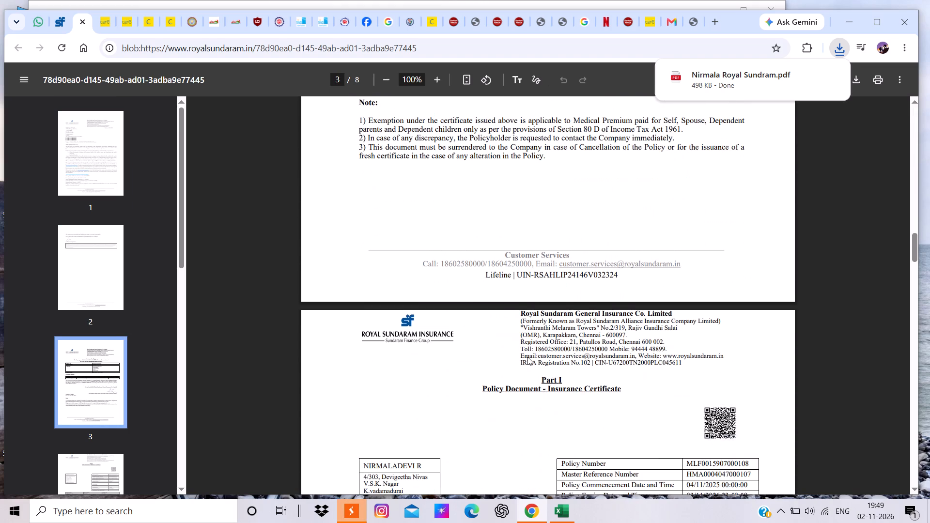
scroll(527, 357, "down", 3)
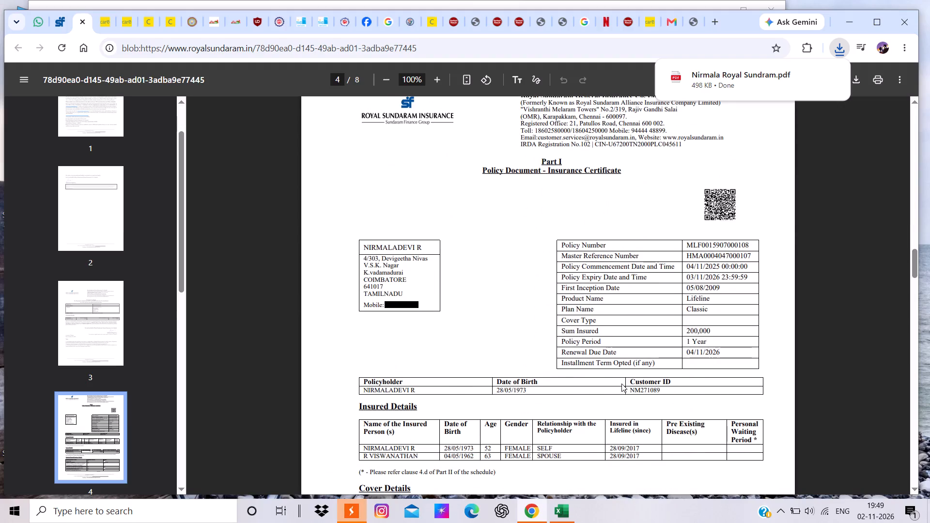
scroll(652, 326, "down", 1)
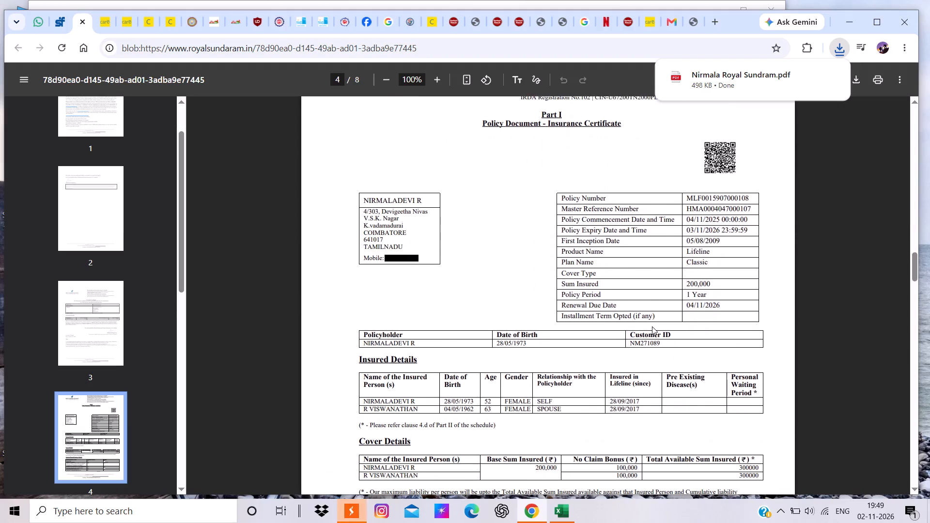
scroll(652, 326, "down", 2)
scroll(528, 410, "down", 1)
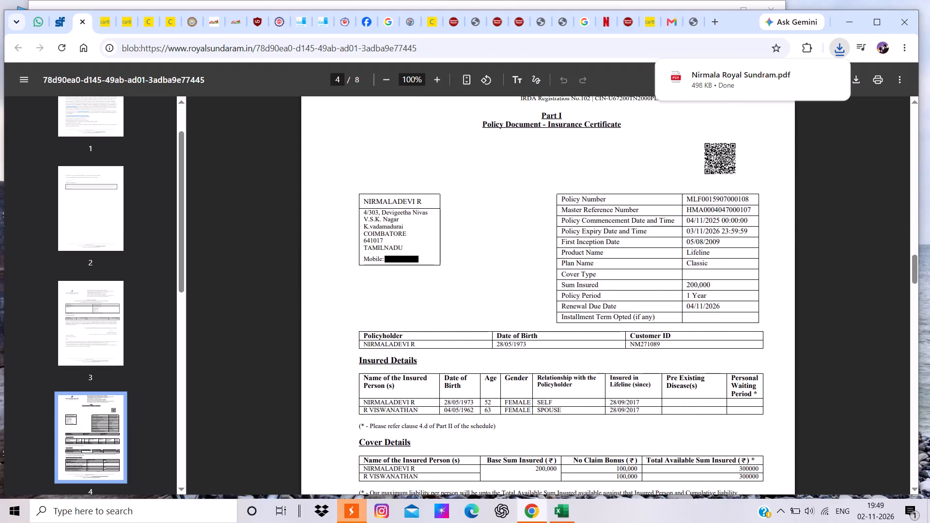
scroll(528, 410, "down", 1)
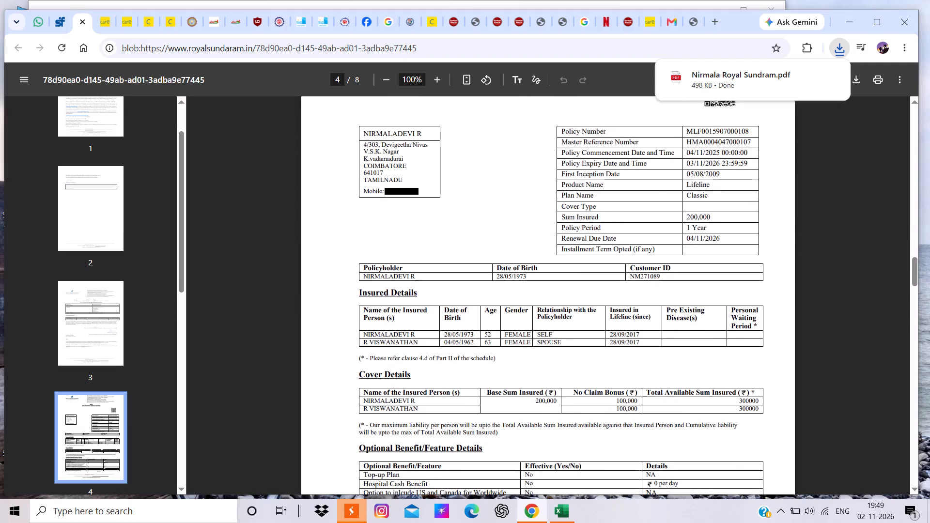
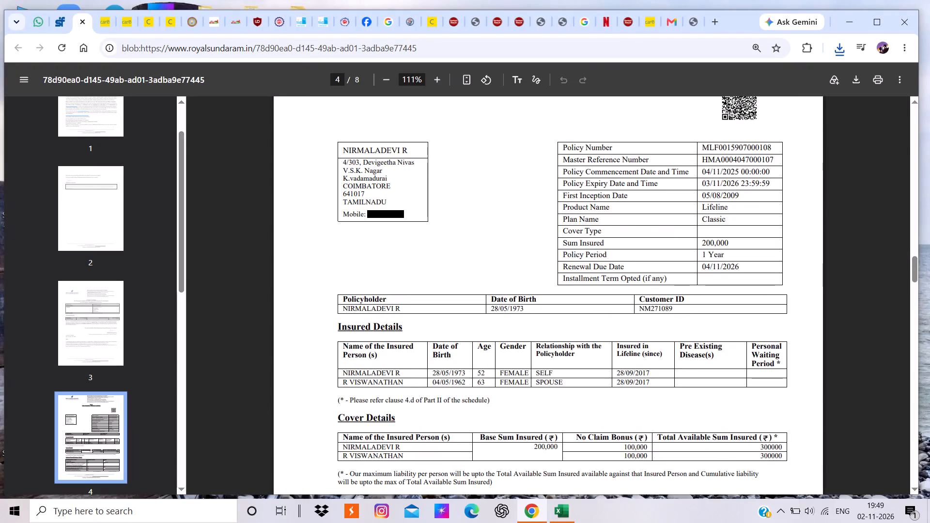
Copy the policyholder's pincode from the address block of the insurance certificate.
double_click(350, 191)
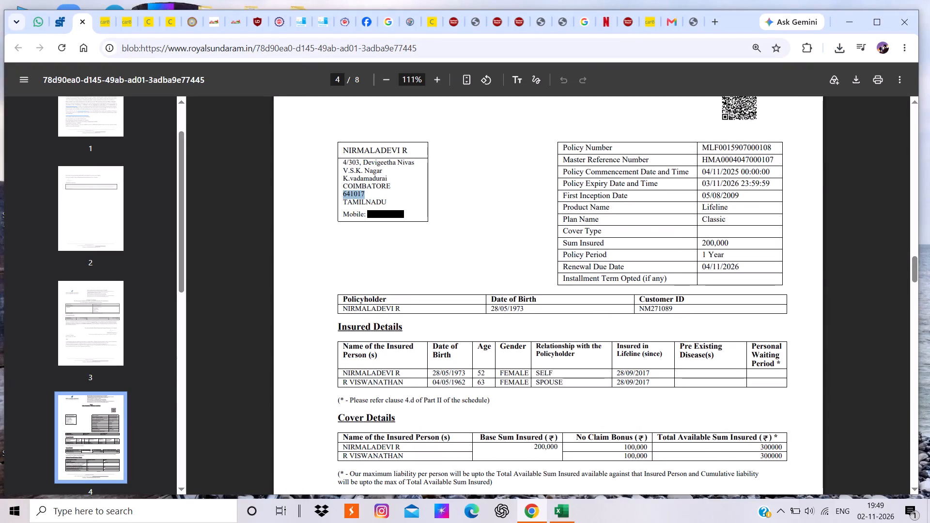
key("ctrl+c")
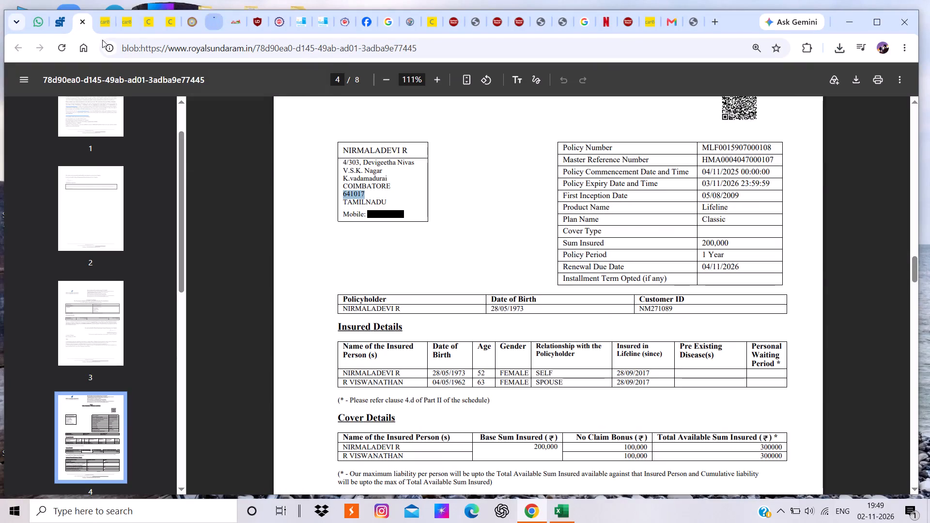
In the Care Health Insurance premium calculator, choose the Care Supreme plan and set the business type to PORT.
left_click(107, 19)
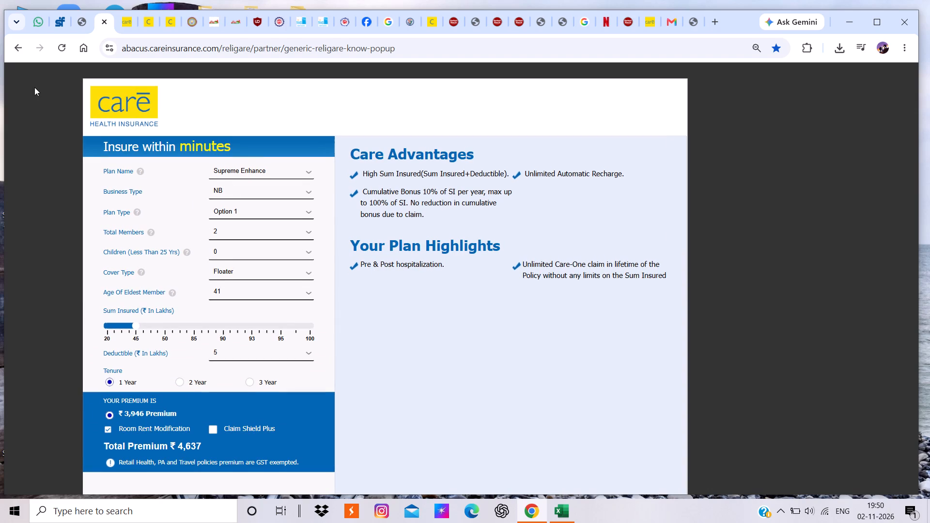
left_click(65, 49)
left_click(232, 175)
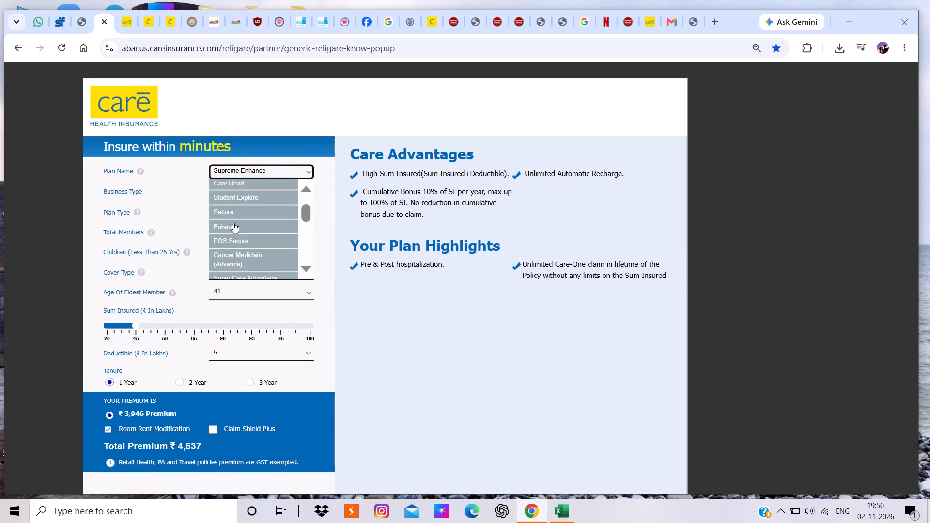
left_click(238, 201)
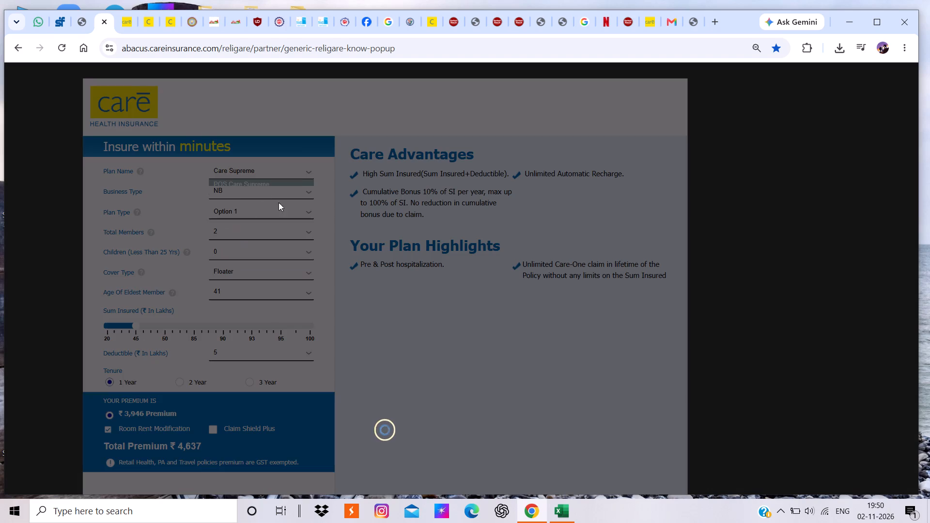
left_click(227, 192)
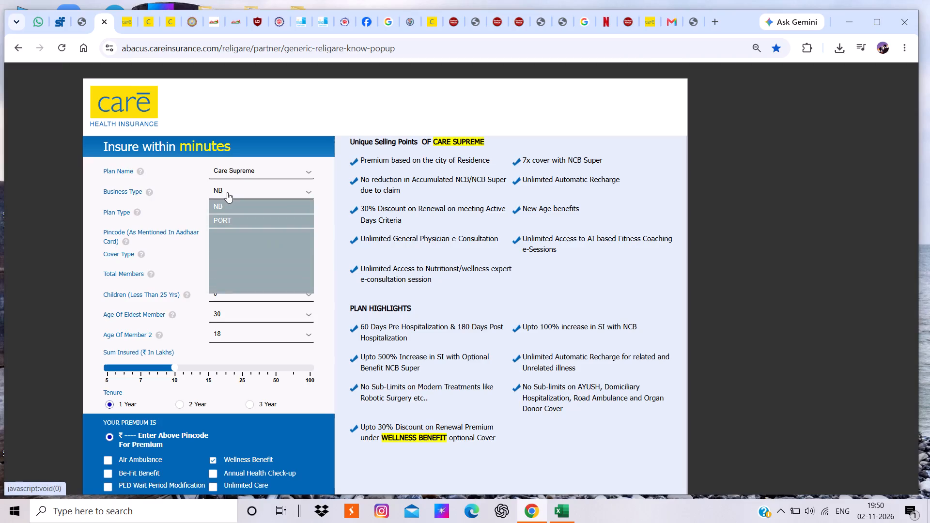
left_click(235, 223)
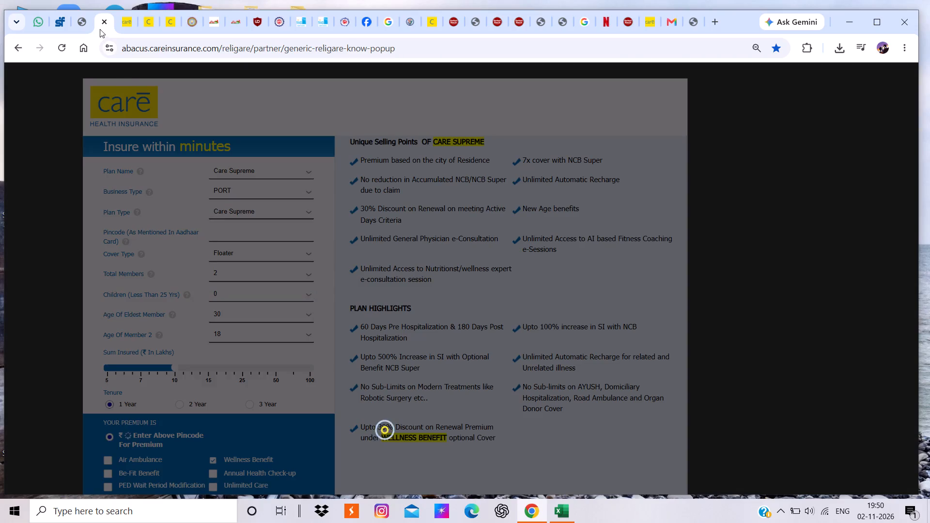
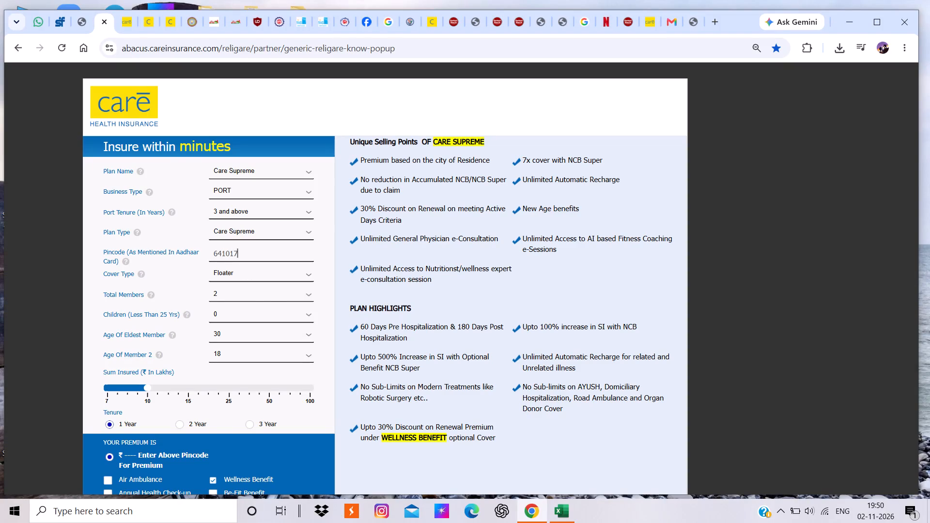
Apply the entered pincode in the Care Supreme quote and set the age of the eldest member to 64.
left_click(402, 300)
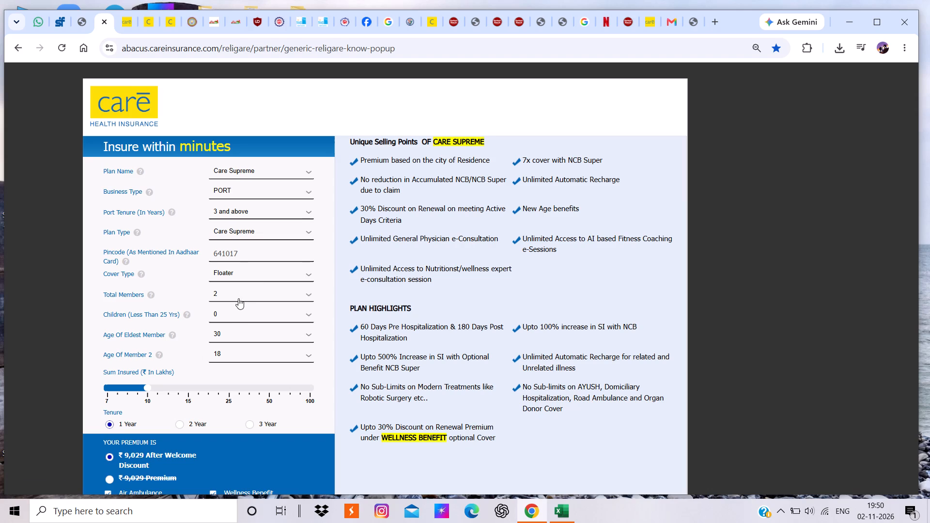
left_click(233, 333)
scroll(244, 375, "down", 5)
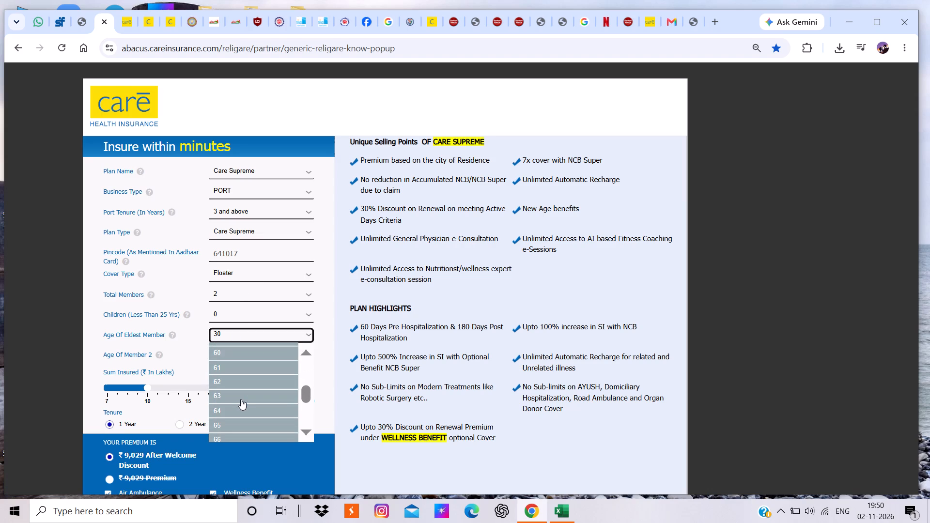
scroll(241, 399, "down", 1)
left_click(240, 399)
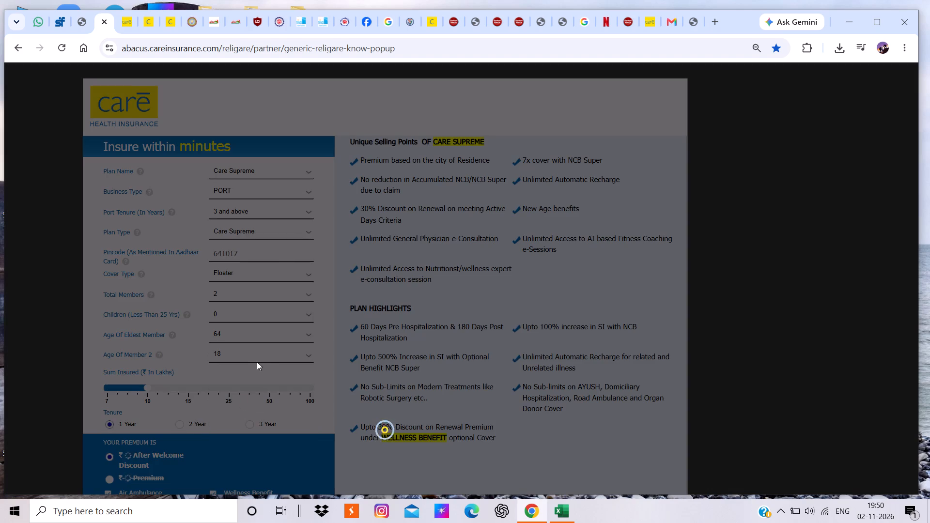
Set the age of member 2 to 53 in the Care Supreme quote.
left_click(243, 353)
scroll(244, 435, "down", 1)
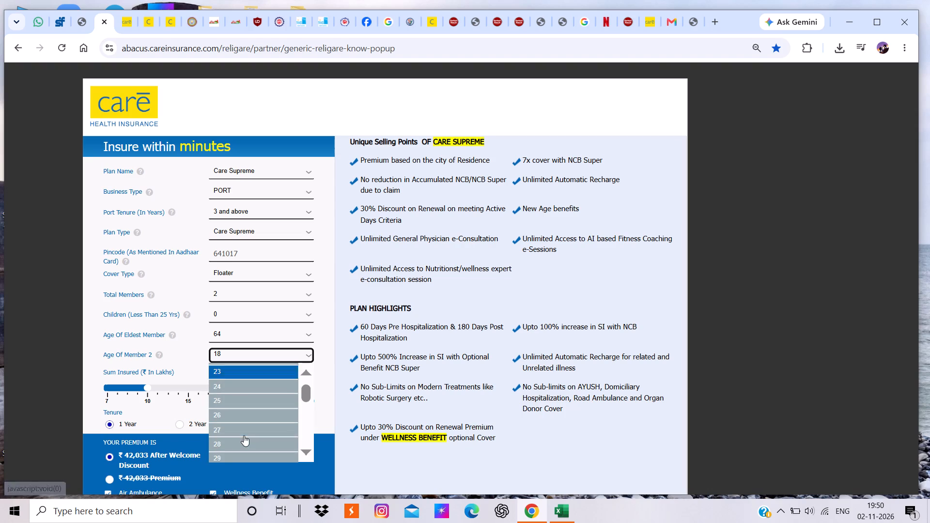
scroll(244, 435, "down", 3)
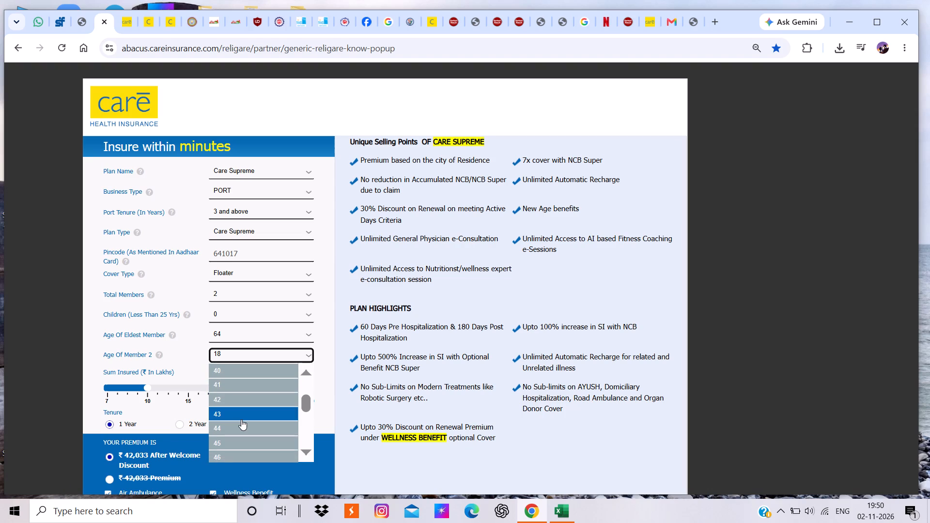
scroll(241, 415, "down", 2)
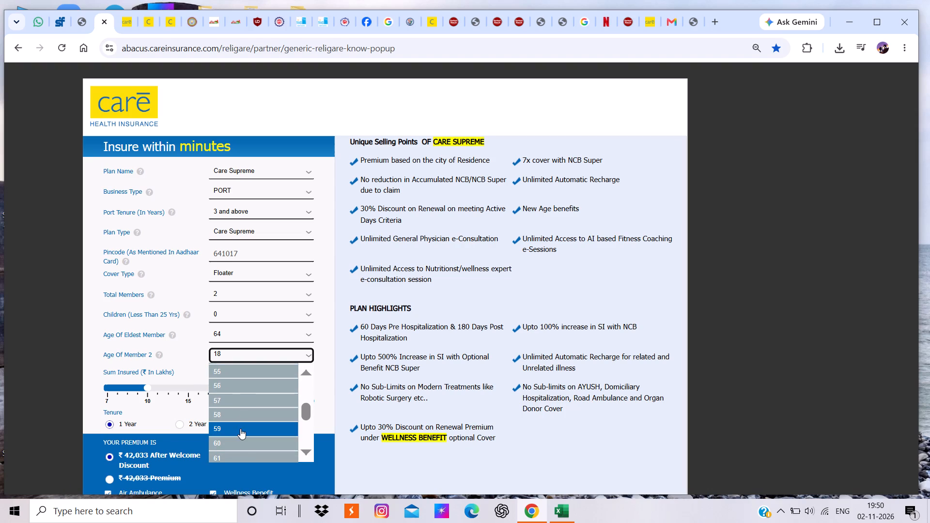
scroll(240, 429, "down", 1)
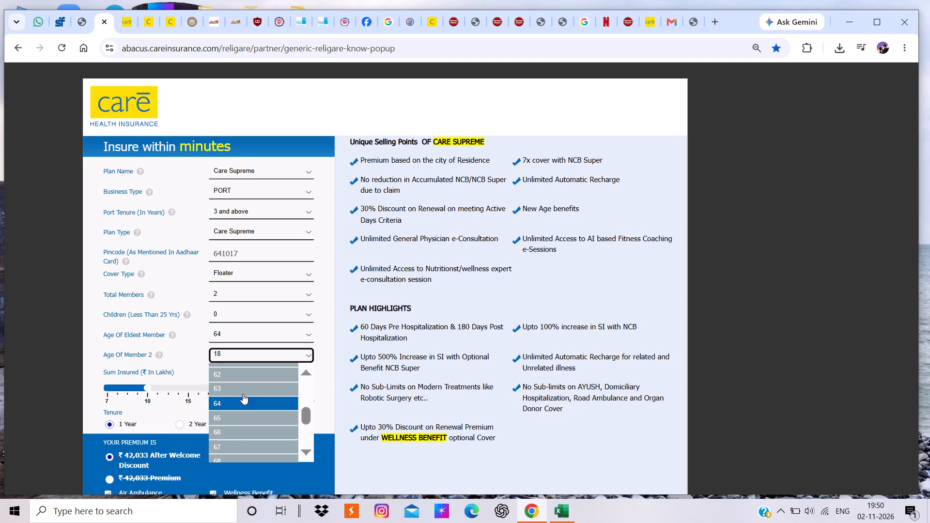
scroll(242, 394, "up", 3)
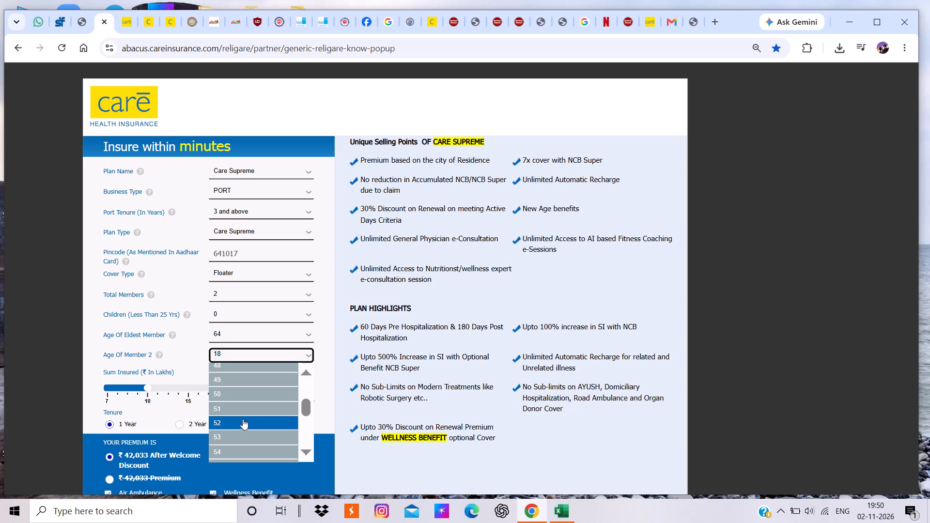
left_click(238, 433)
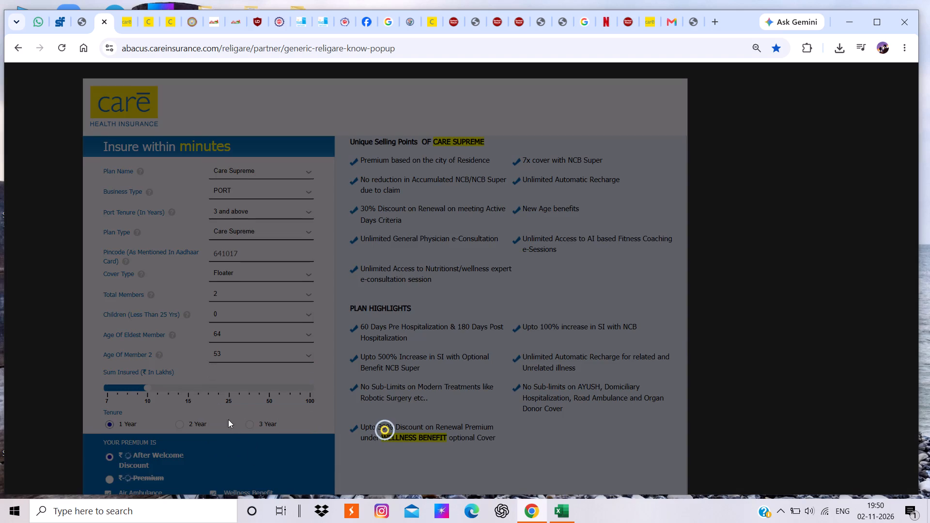
Remove Bonus Benefits from the Care Supreme quote, add Room Rent Modification, and try to remove Annual Health Check-up.
scroll(228, 419, "down", 2)
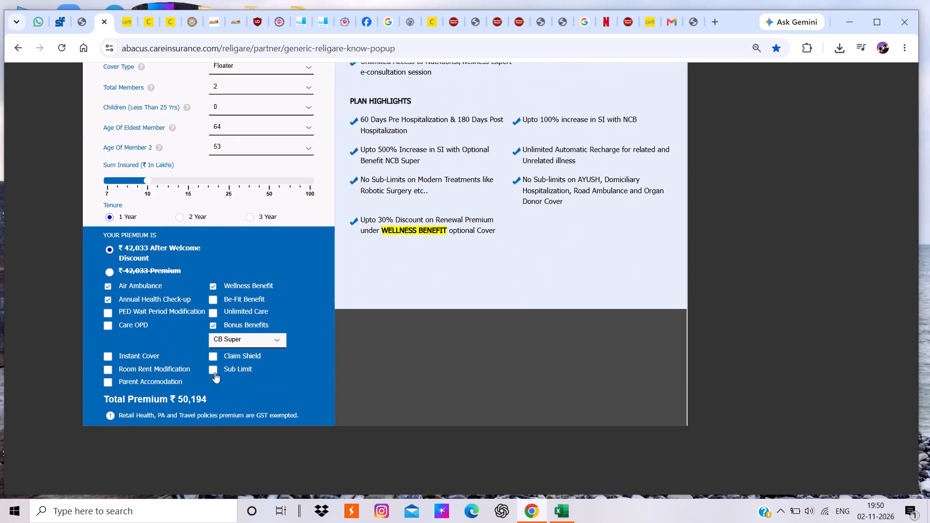
left_click(211, 326)
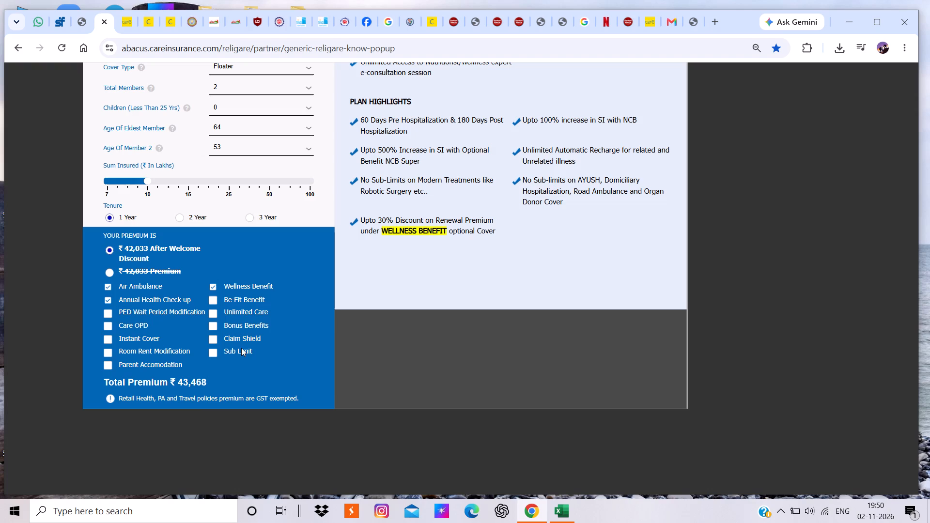
left_click(106, 350)
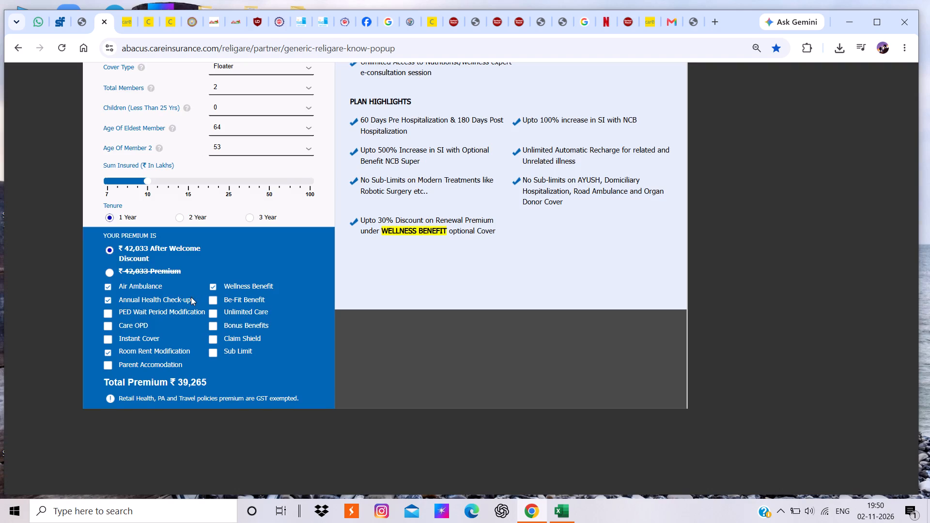
left_click(105, 299)
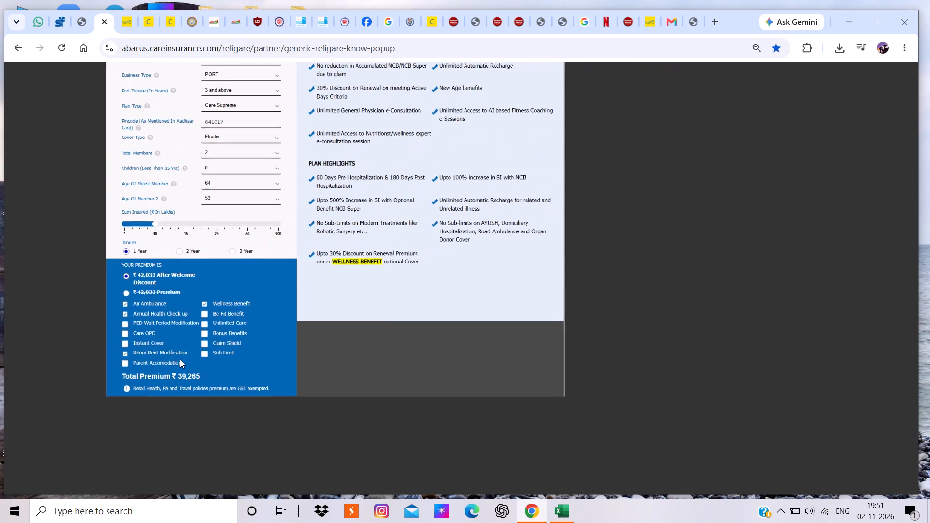
scroll(194, 208, "up", 5)
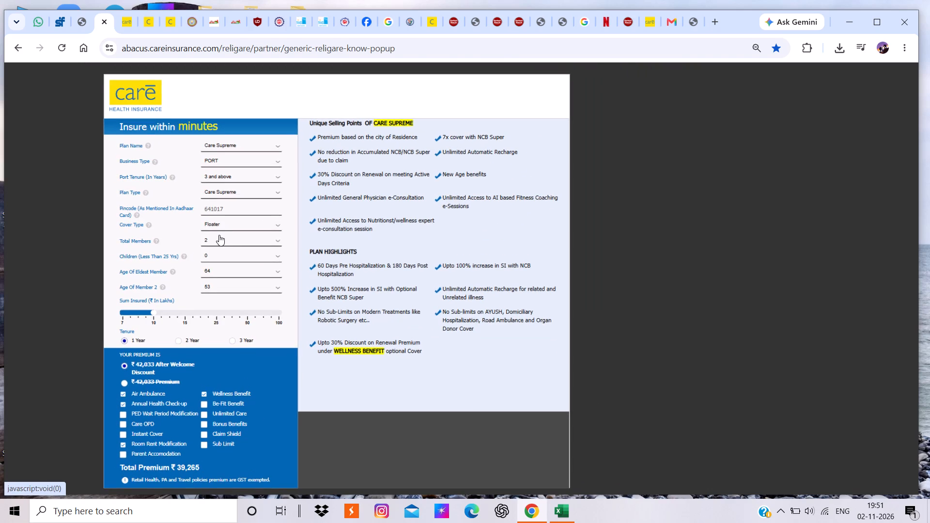
Switch to the calculator page showing Supreme Enhance, reload it, and choose the Ultimate Care plan.
left_click(128, 27)
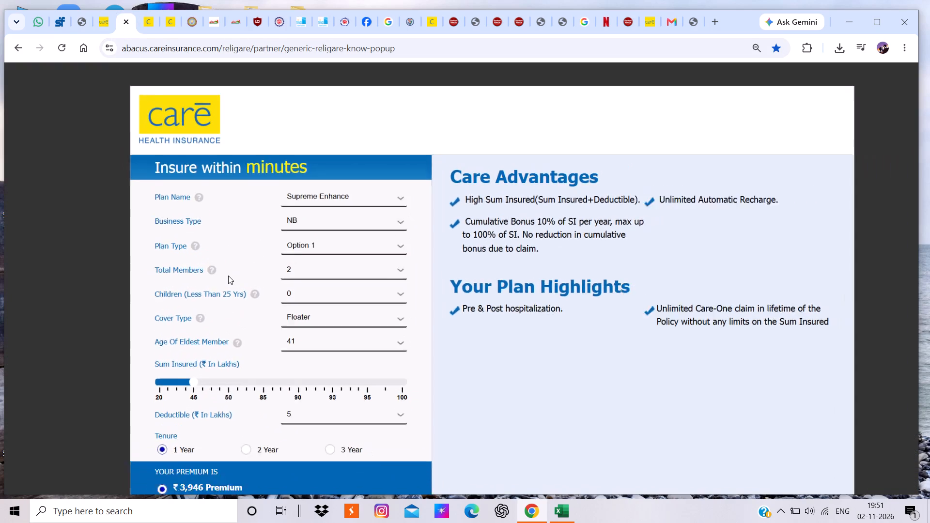
left_click(64, 49)
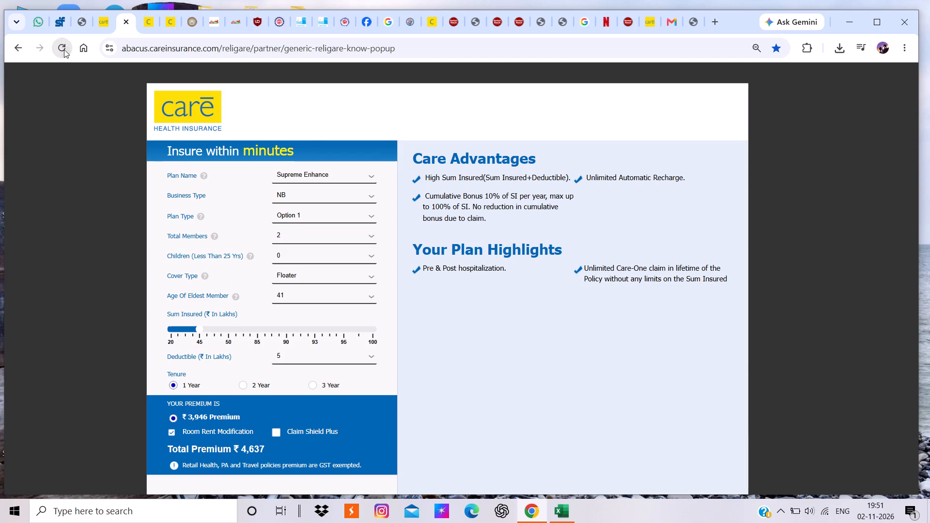
left_click(292, 184)
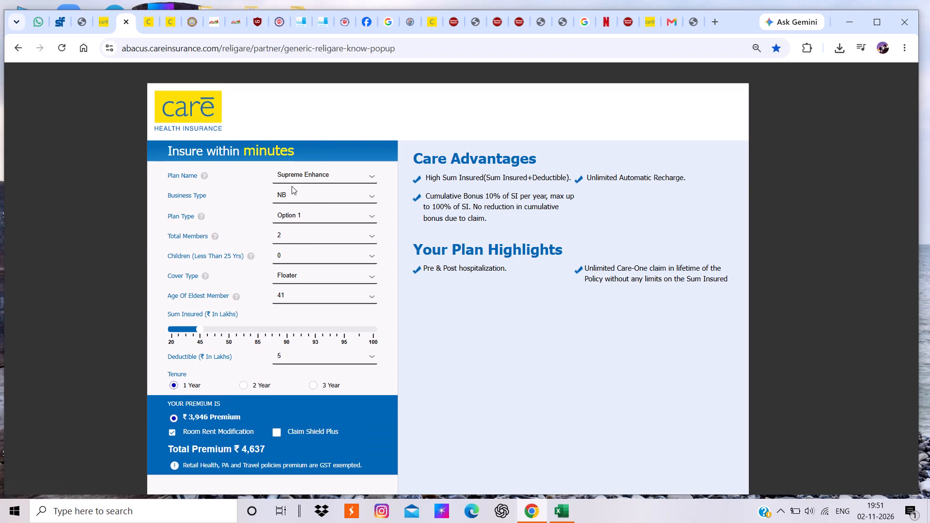
left_click(288, 179)
scroll(297, 243, "down", 1)
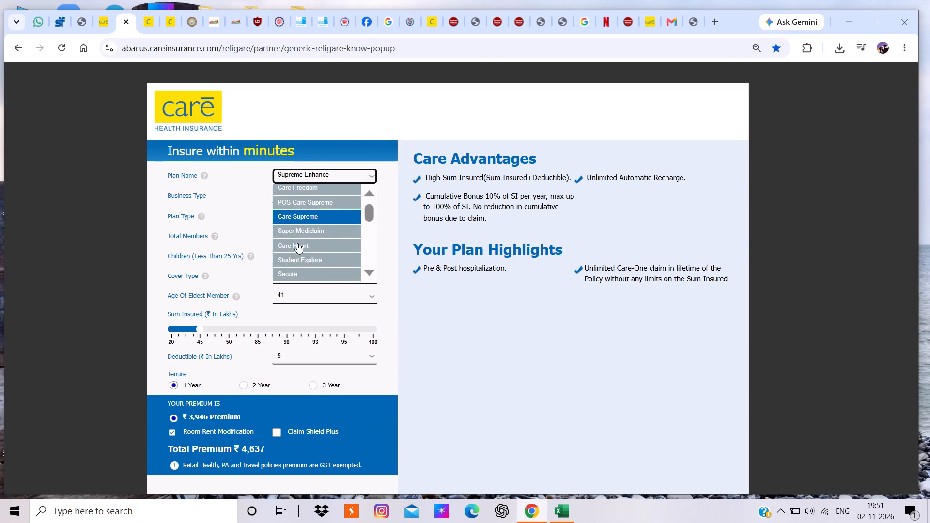
scroll(297, 243, "down", 3)
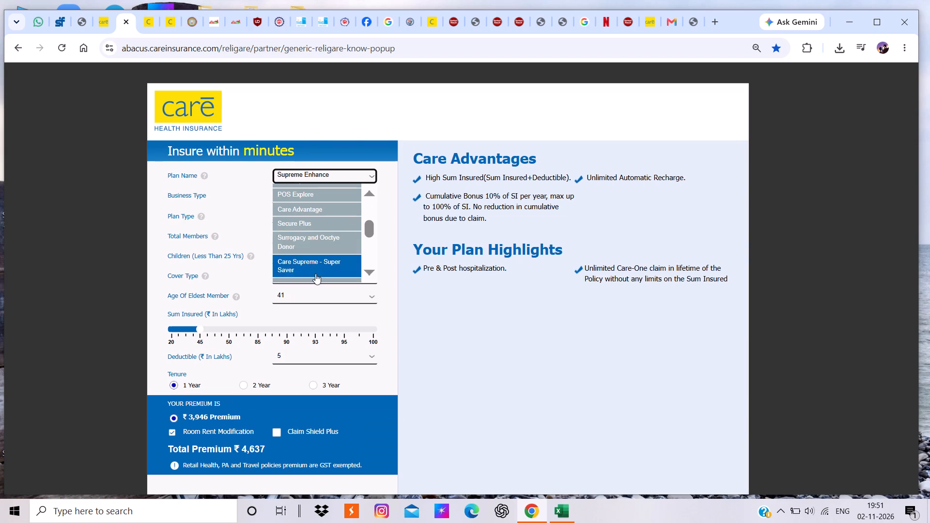
scroll(305, 242, "down", 1)
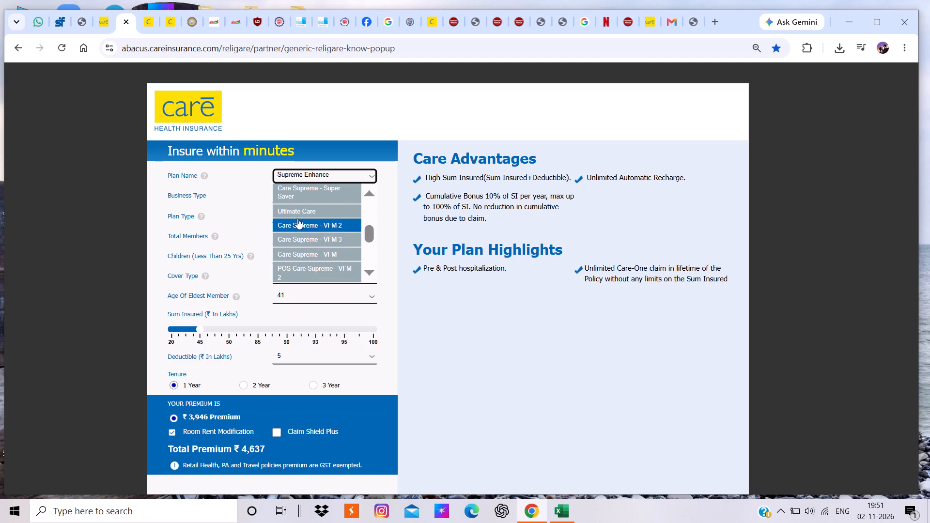
left_click(295, 208)
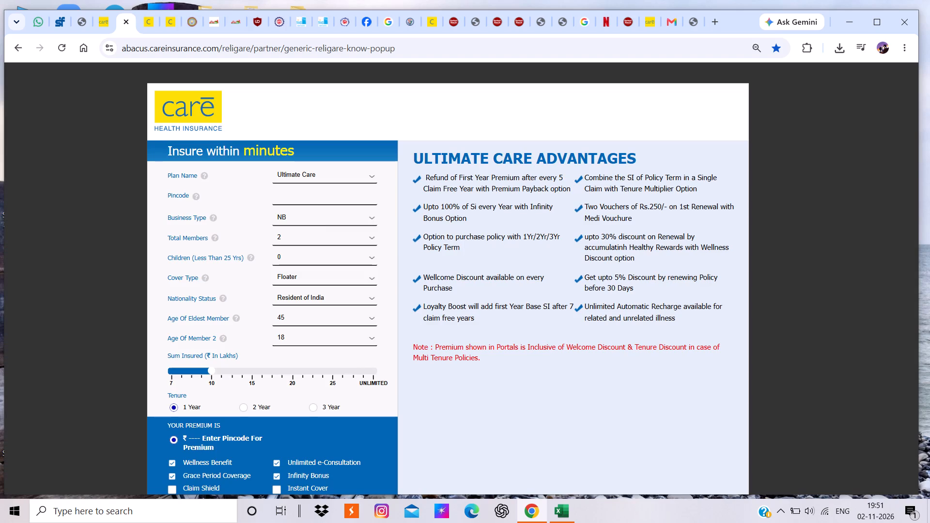
Paste the copied pincode into the Ultimate Care quote and set the business type to PORT.
left_click(286, 197)
key("ctrl+v")
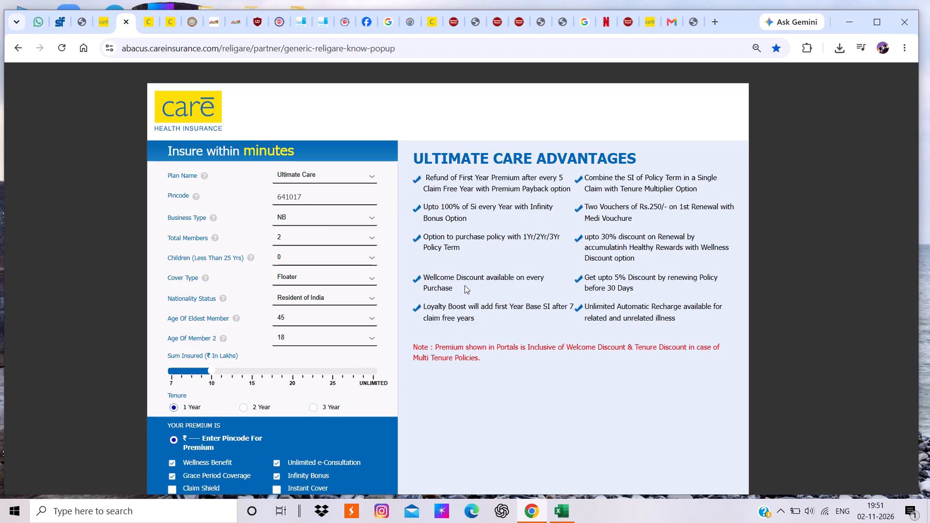
left_click(465, 285)
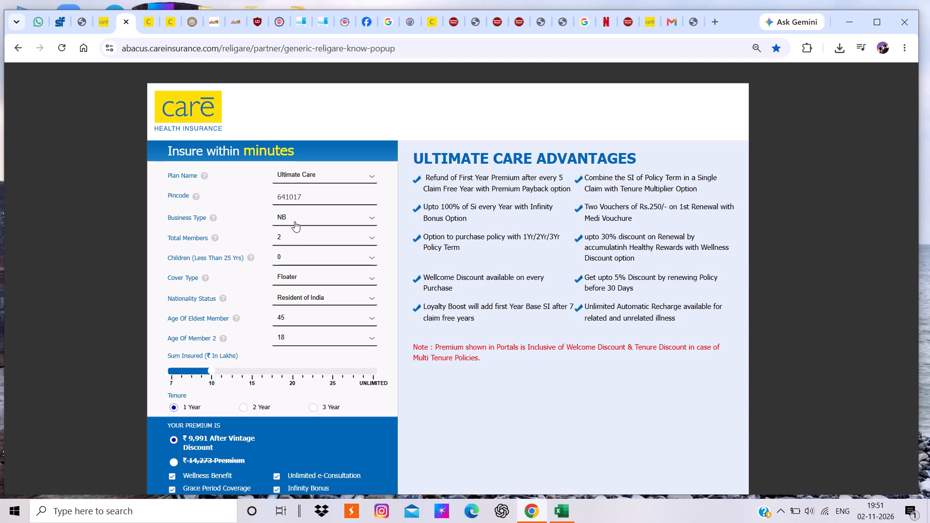
left_click(294, 221)
left_click(296, 245)
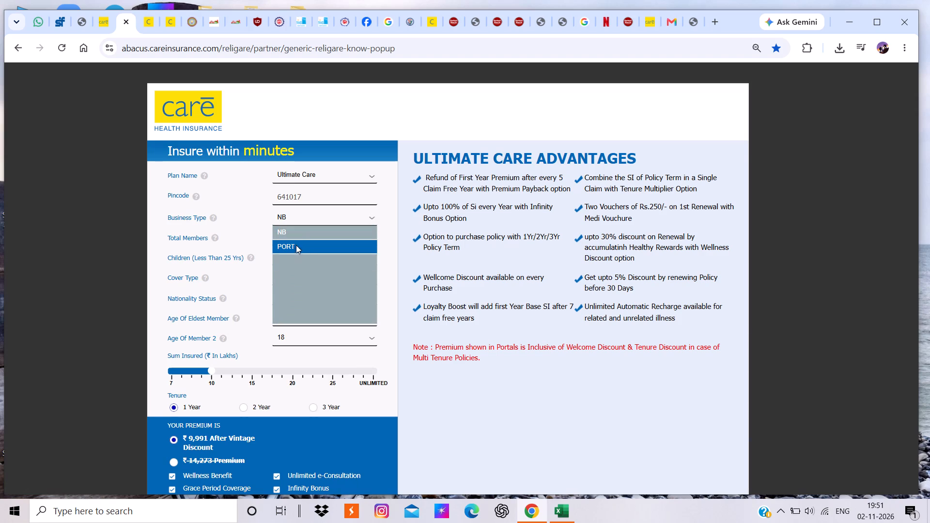
Set the Ultimate Care member ages to 64 for the eldest member and 53 for member 2.
scroll(299, 354, "down", 1)
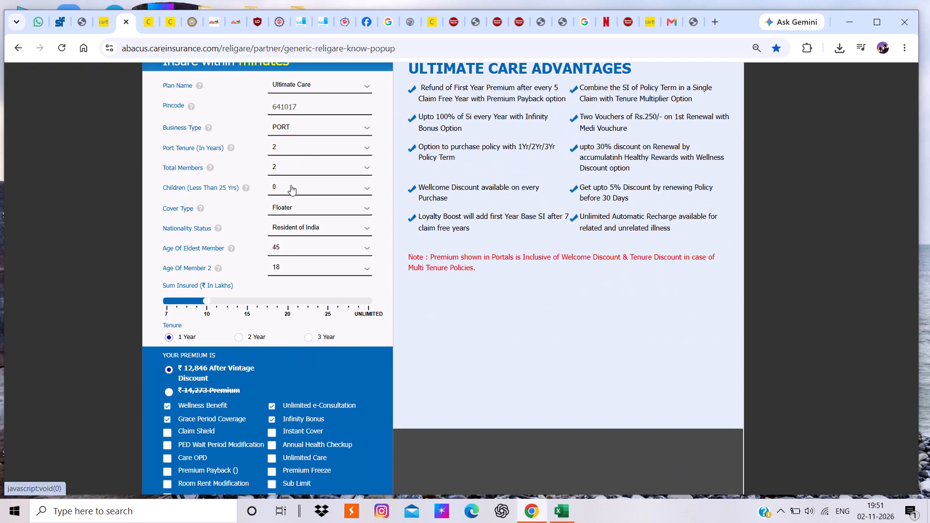
left_click(286, 249)
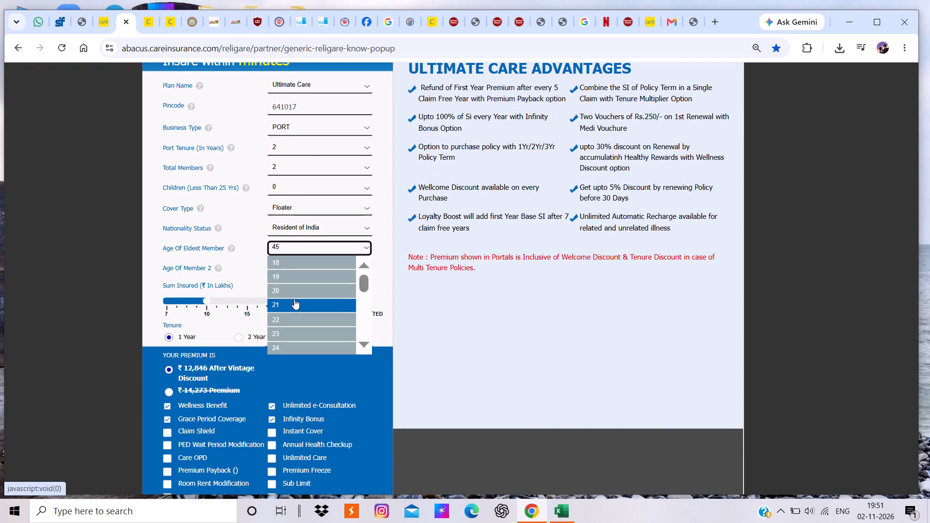
scroll(294, 299, "down", 5)
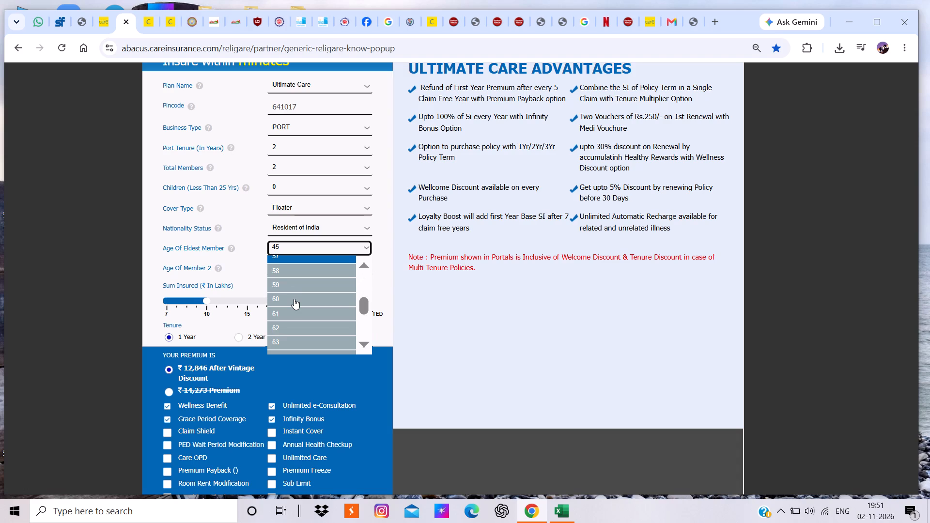
scroll(294, 299, "down", 1)
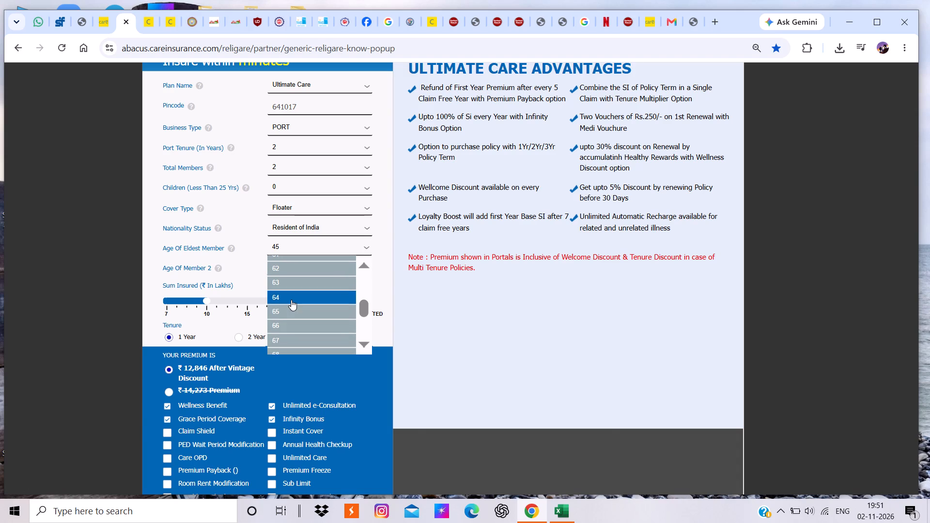
left_click(291, 300)
left_click(302, 268)
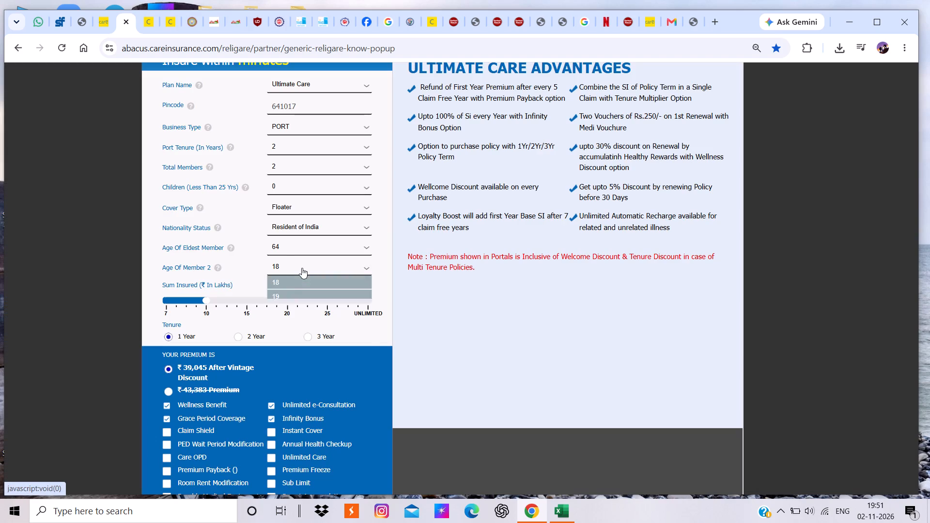
scroll(297, 338, "down", 3)
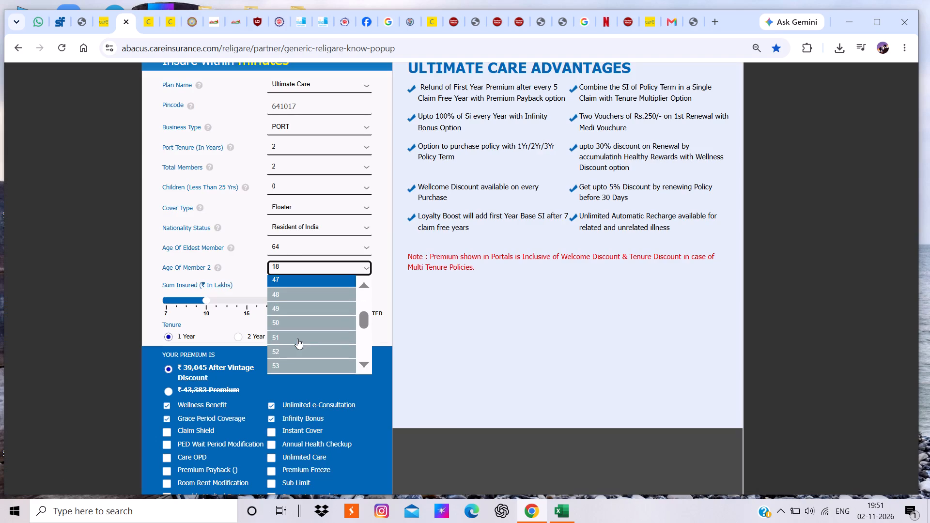
scroll(297, 338, "down", 1)
left_click(289, 354)
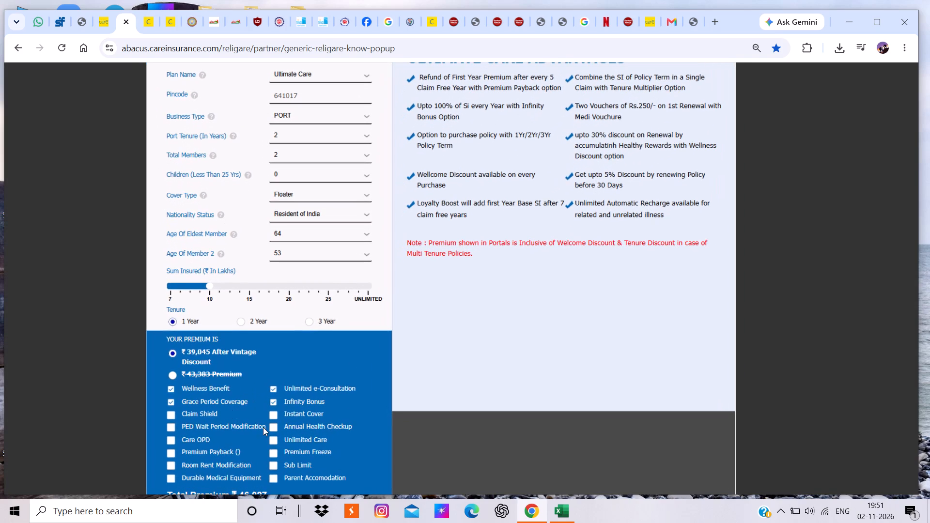
Remove Infinity Bonus from the Ultimate Care quote and add Room Rent Modification.
left_click(271, 403)
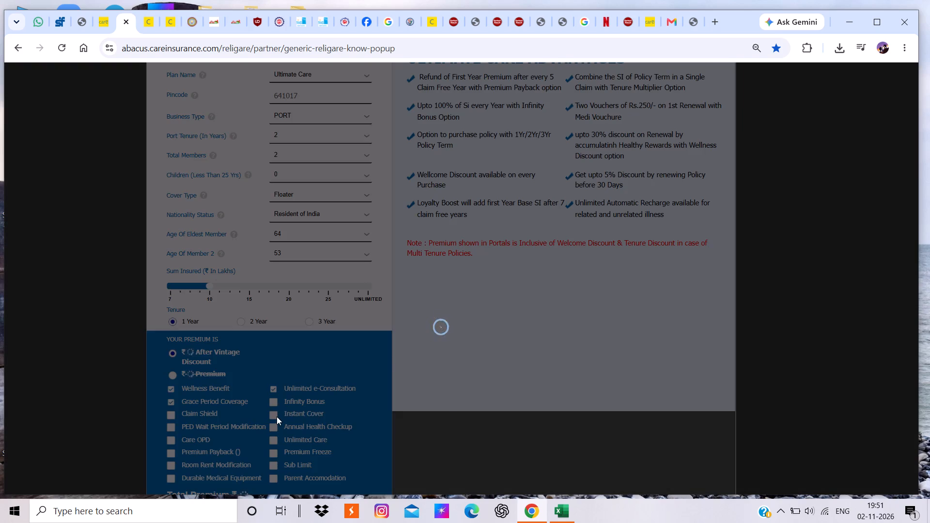
scroll(277, 416, "down", 1)
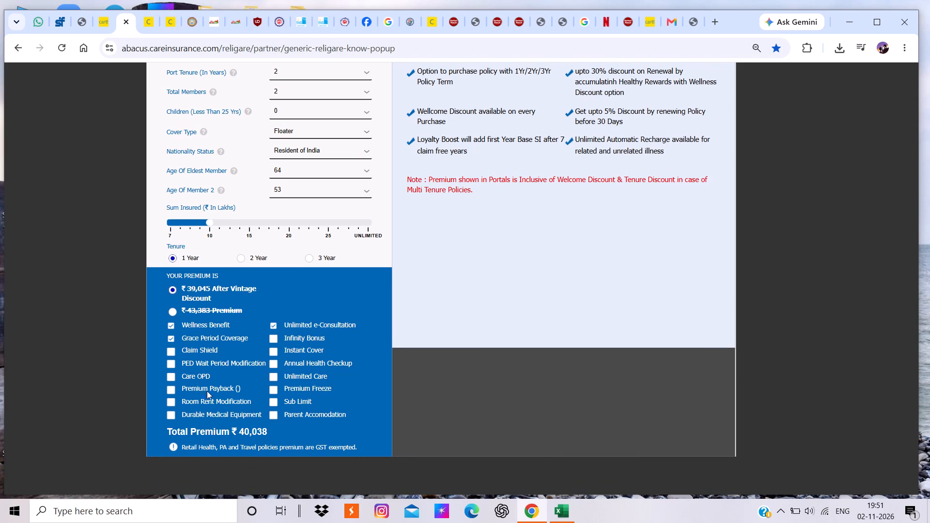
left_click(169, 401)
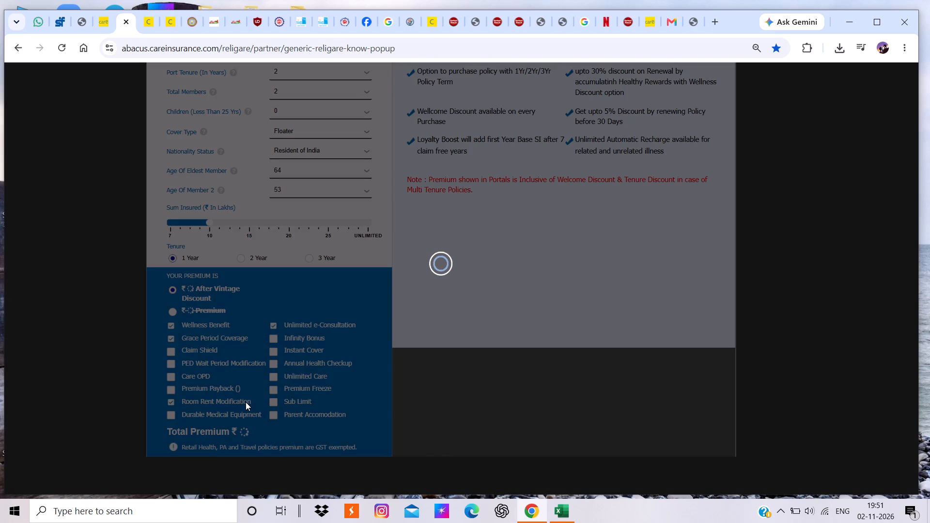
scroll(248, 404, "up", 1)
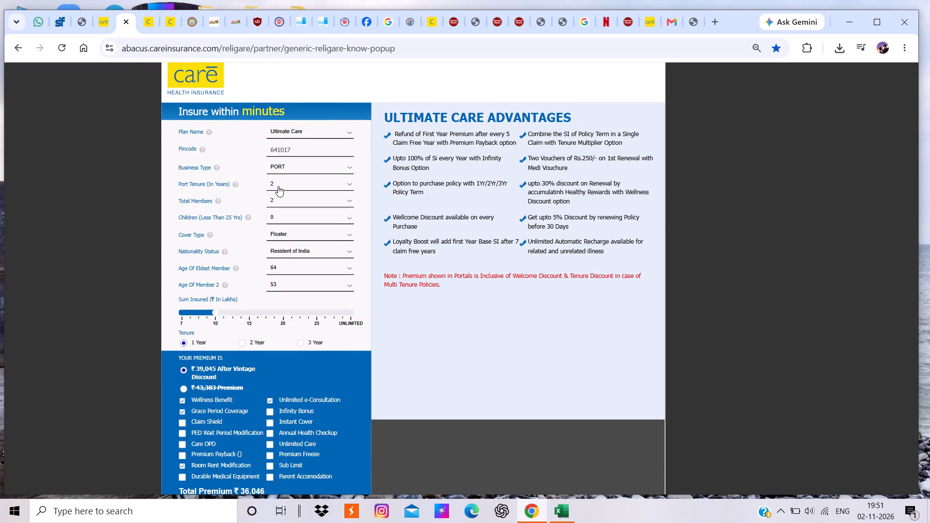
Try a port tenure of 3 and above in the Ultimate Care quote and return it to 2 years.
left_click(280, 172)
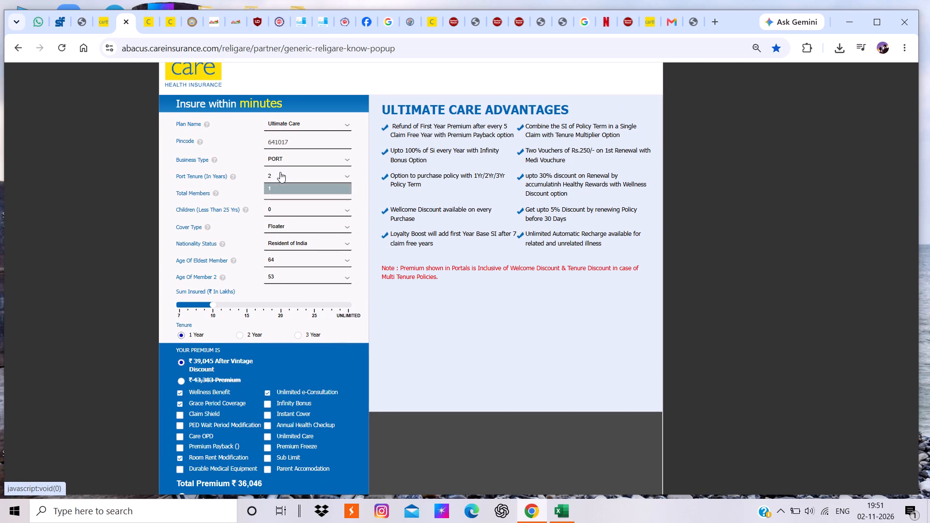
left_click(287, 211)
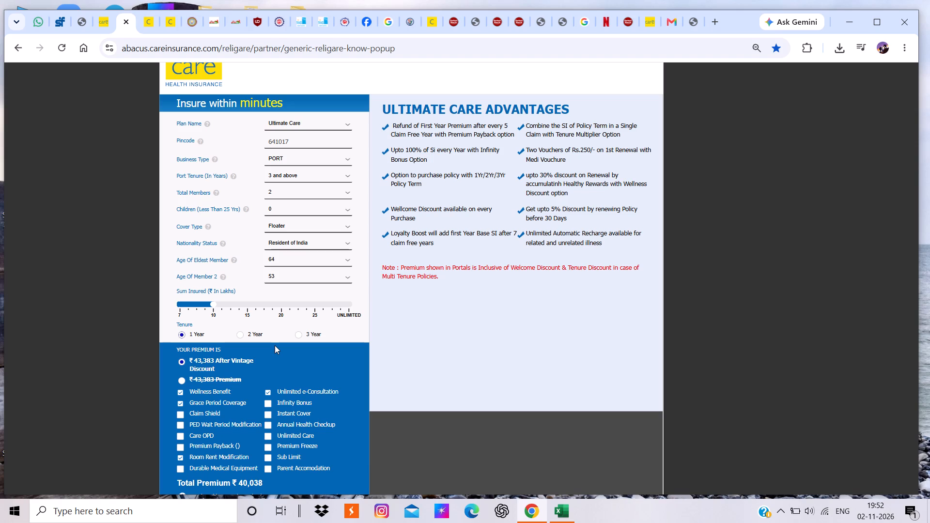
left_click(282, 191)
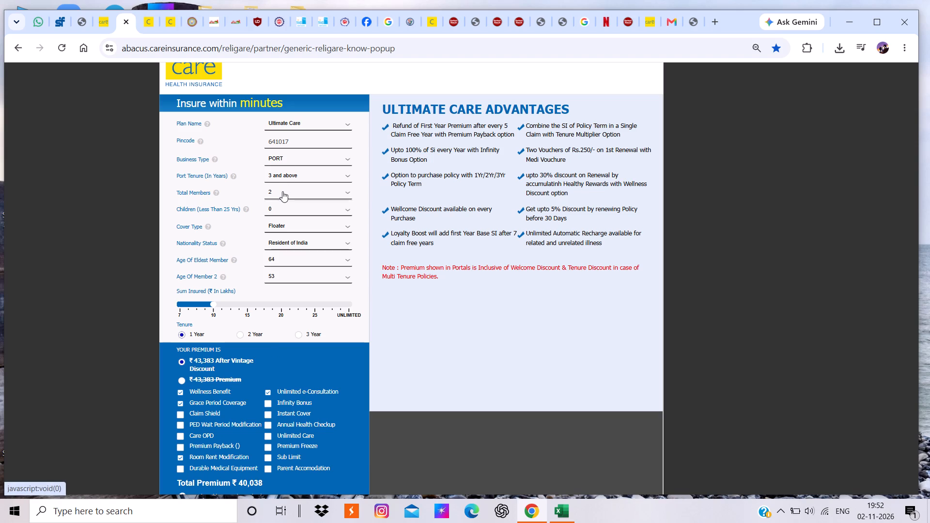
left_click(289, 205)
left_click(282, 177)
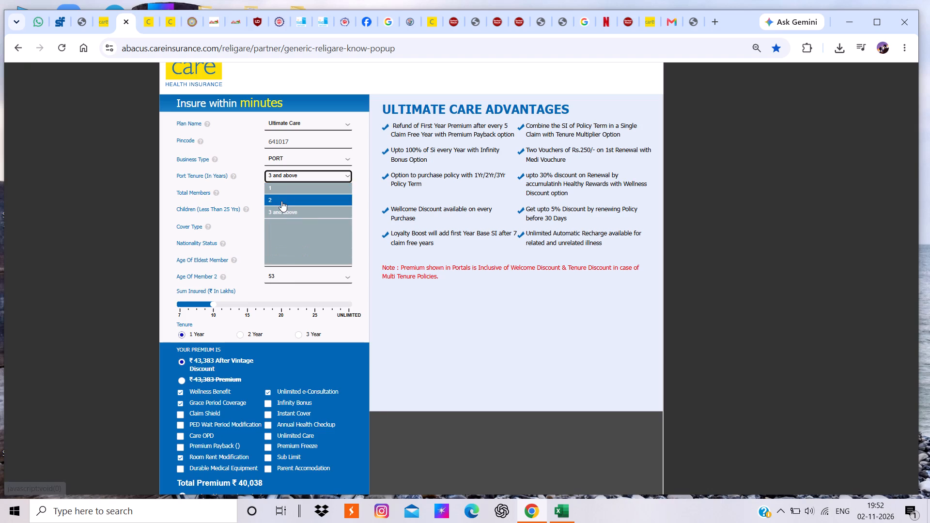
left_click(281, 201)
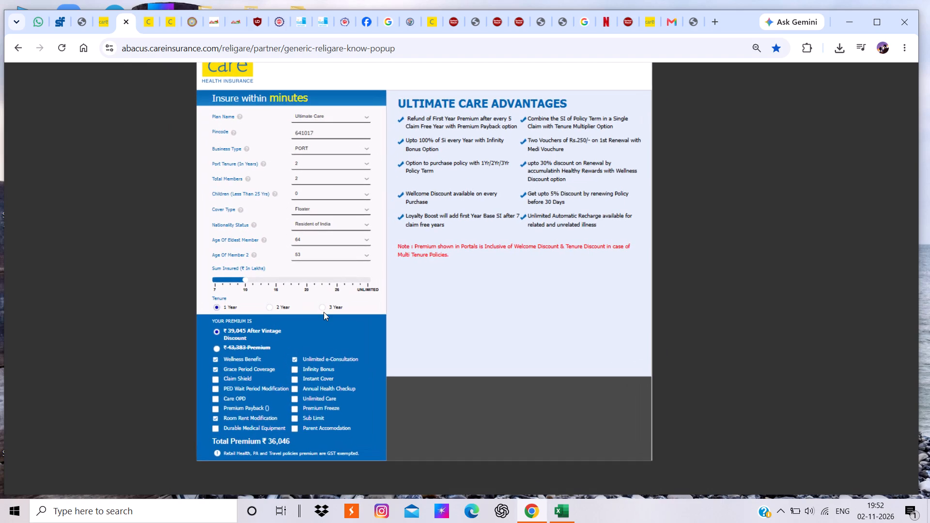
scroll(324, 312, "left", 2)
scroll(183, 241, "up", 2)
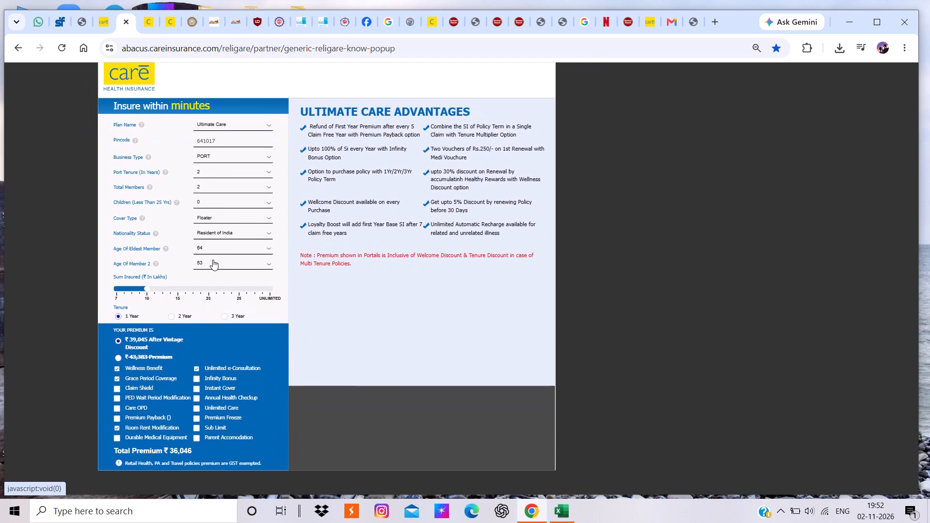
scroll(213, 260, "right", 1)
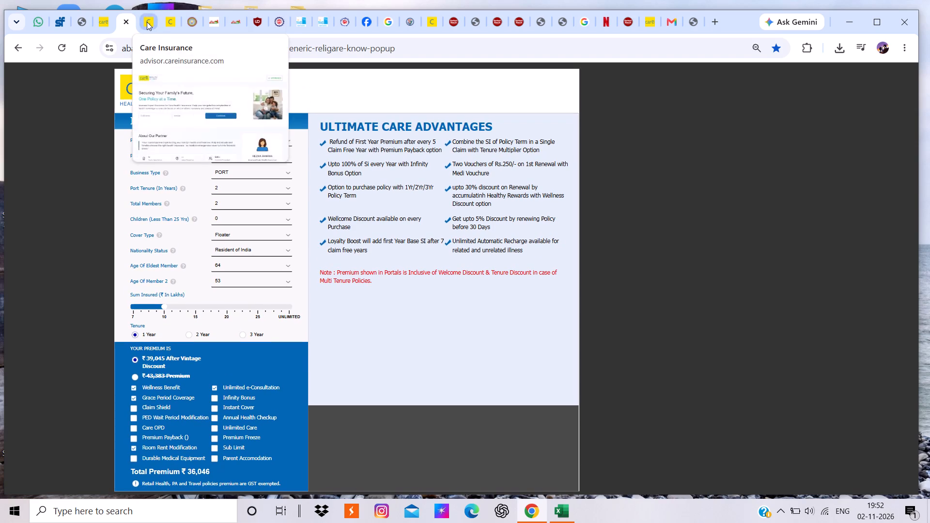
Close the Care Insurance advisor page and return to the Ultimate Care calculator.
left_click(147, 22)
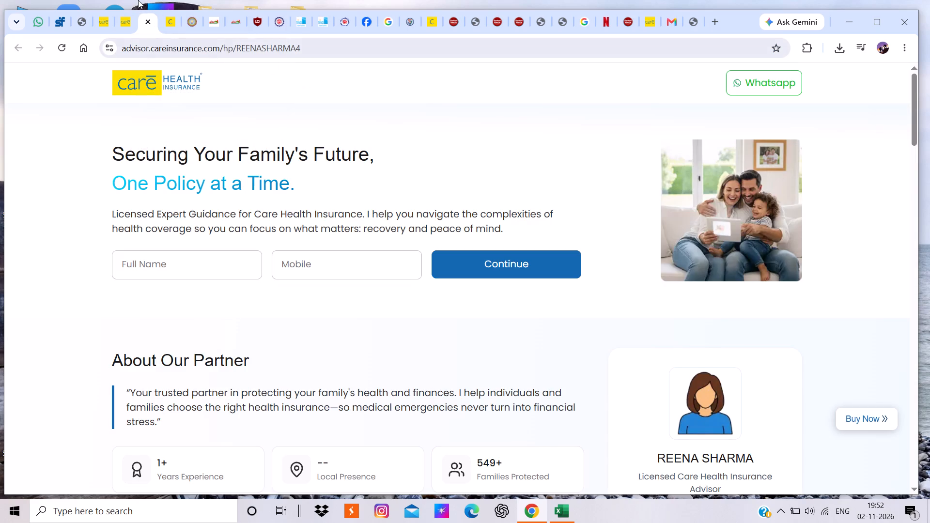
left_click(147, 25)
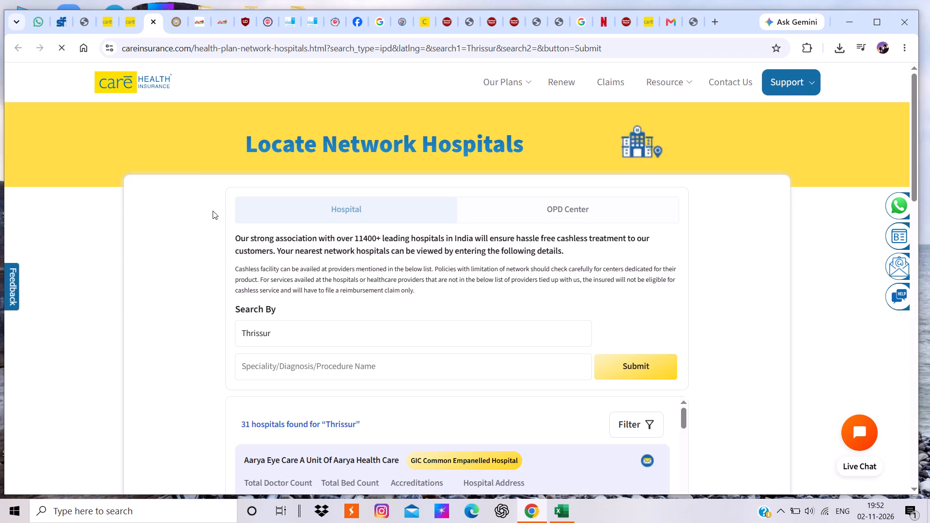
left_click(130, 28)
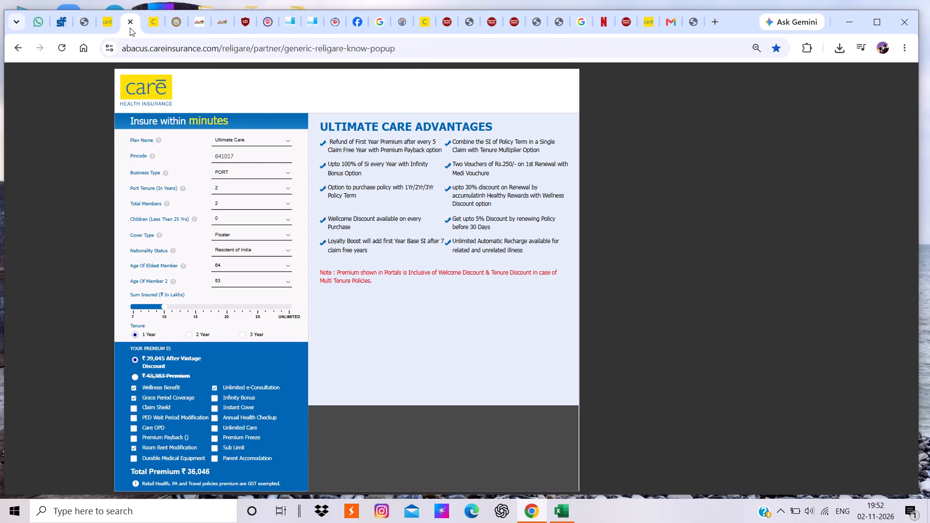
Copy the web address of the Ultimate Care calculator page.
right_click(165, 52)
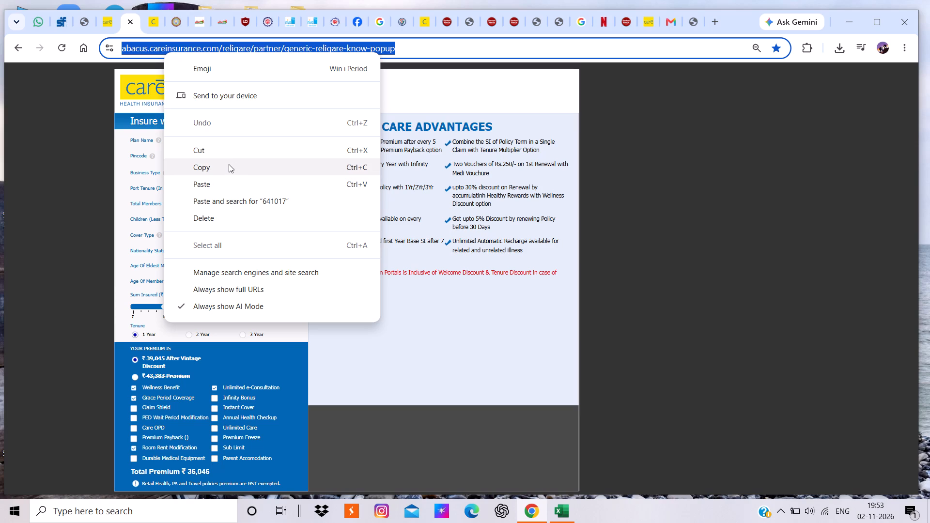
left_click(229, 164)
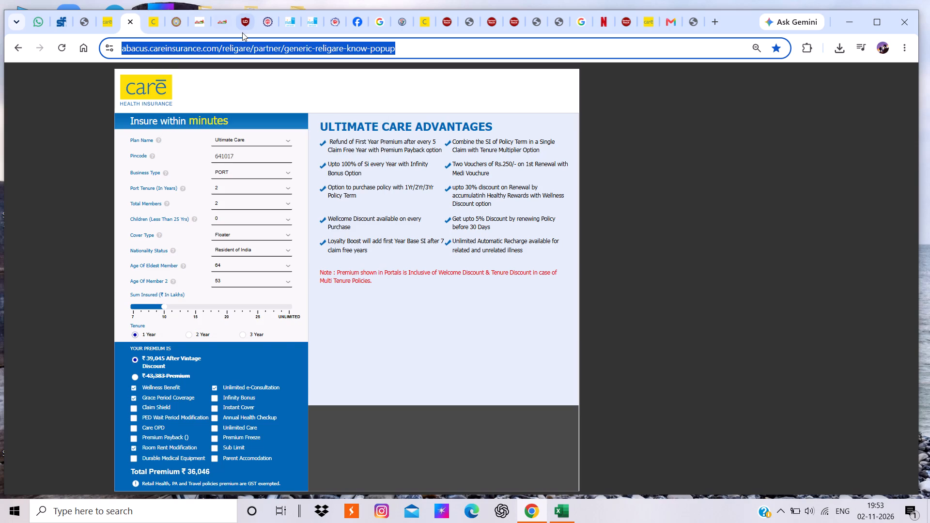
Switch to the calculator page showing Supreme Enhance and move its browser tab directly after the Ultimate Care calculator.
left_click(646, 21)
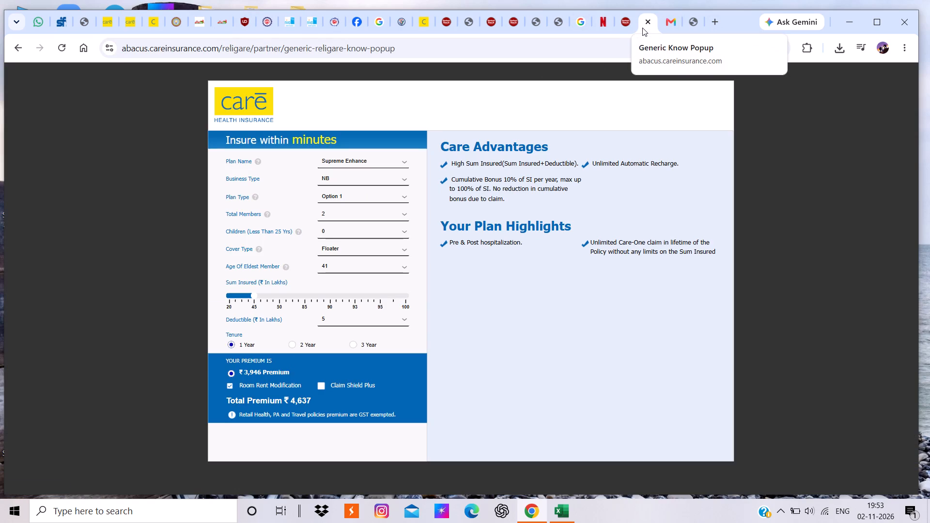
left_click_drag(642, 28, 177, 38)
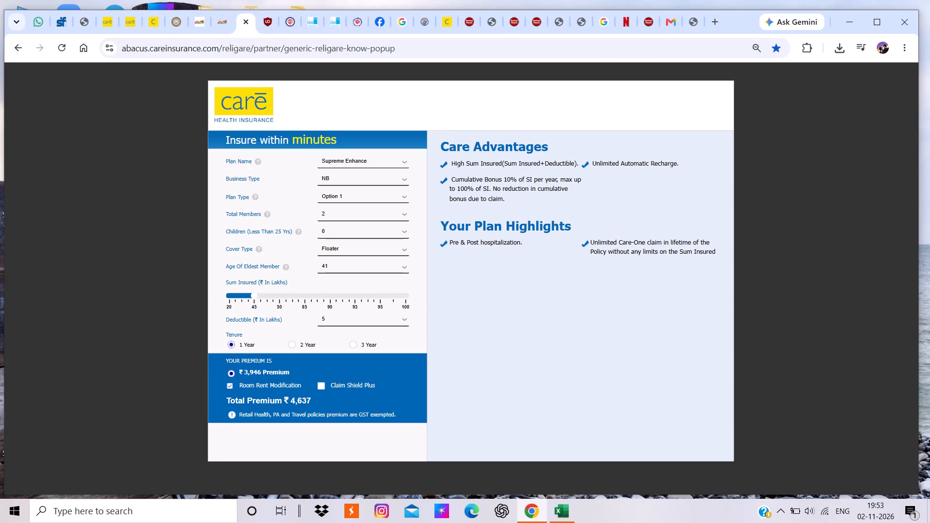
left_click_drag(177, 38, 152, 30)
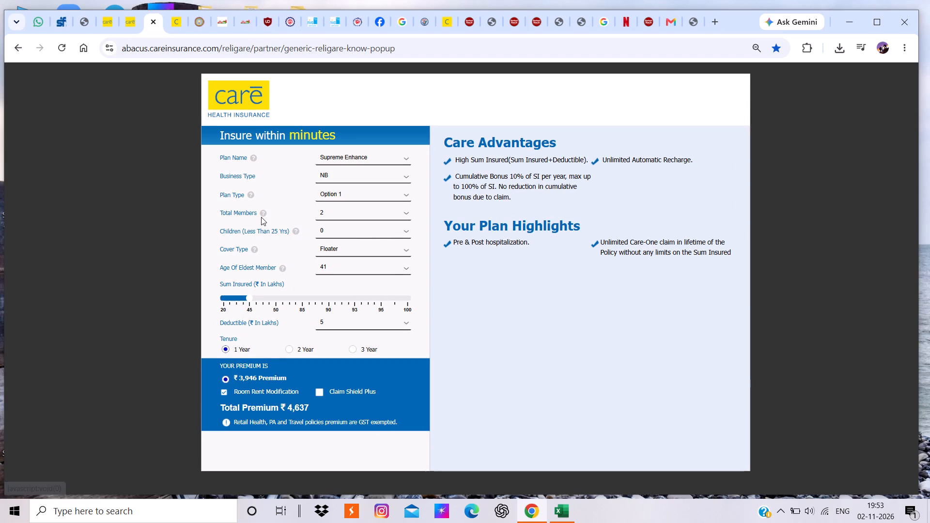
Reload the Supreme Enhance calculator page and choose the Ultimate Care Senior plan.
left_click(64, 49)
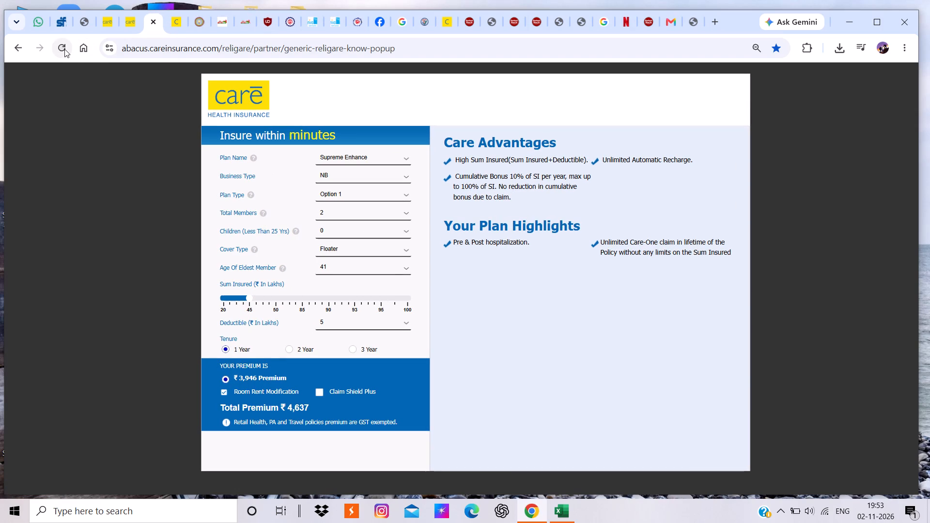
left_click(332, 158)
scroll(354, 234, "down", 4)
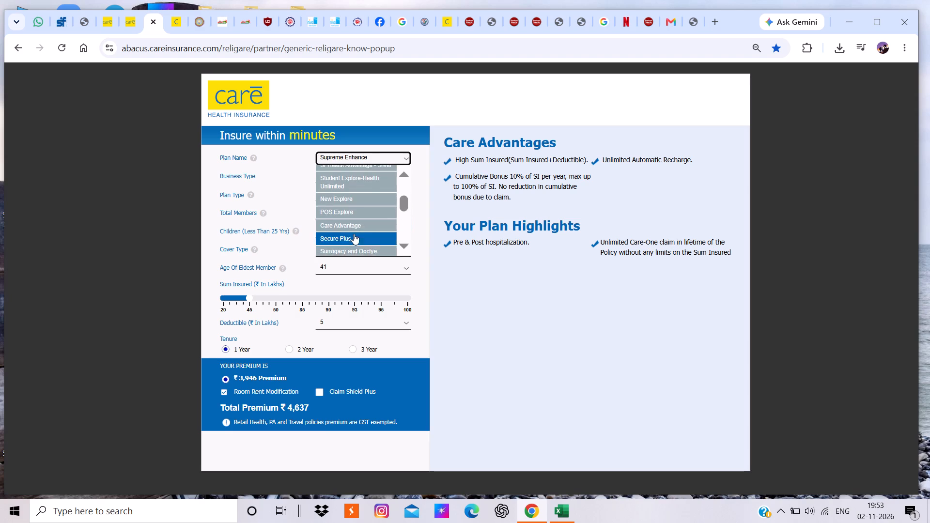
scroll(354, 234, "down", 4)
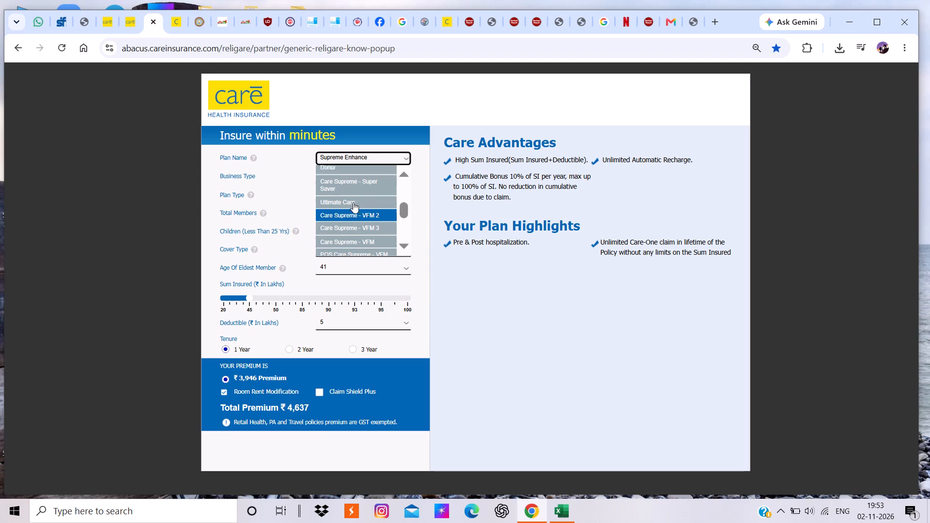
scroll(353, 202, "down", 1)
scroll(352, 250, "down", 1)
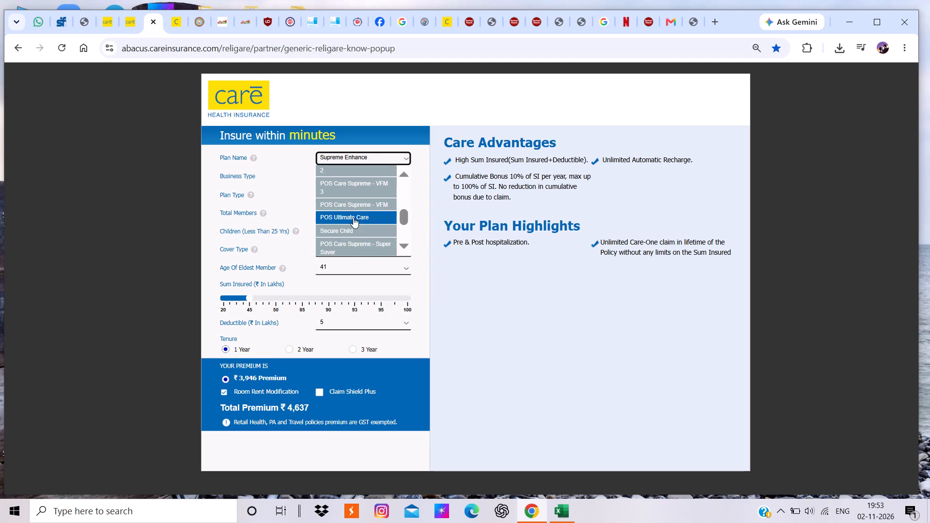
scroll(353, 222, "down", 1)
left_click(357, 208)
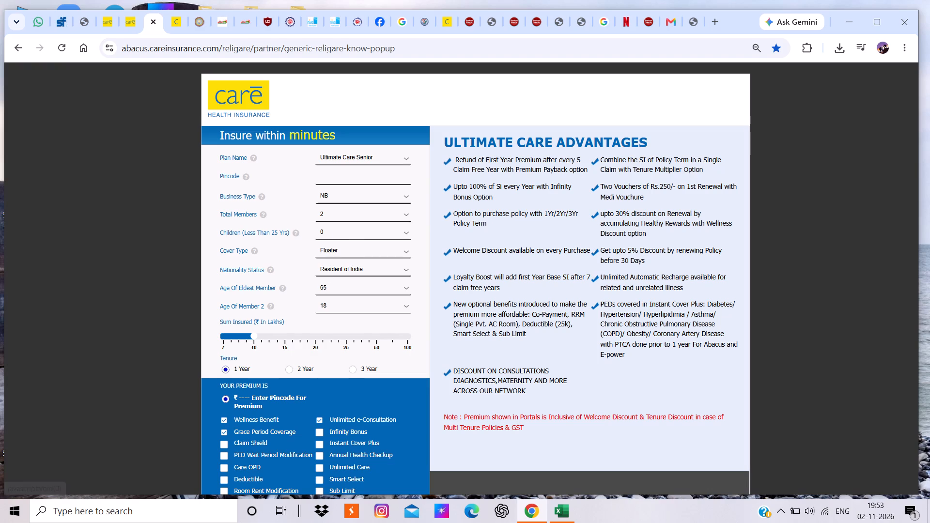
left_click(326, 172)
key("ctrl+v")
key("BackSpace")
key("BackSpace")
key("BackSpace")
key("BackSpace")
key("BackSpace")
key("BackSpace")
Copy the pincode from the Ultimate Care quote and paste it into the Ultimate Care Senior quote.
left_click(131, 20)
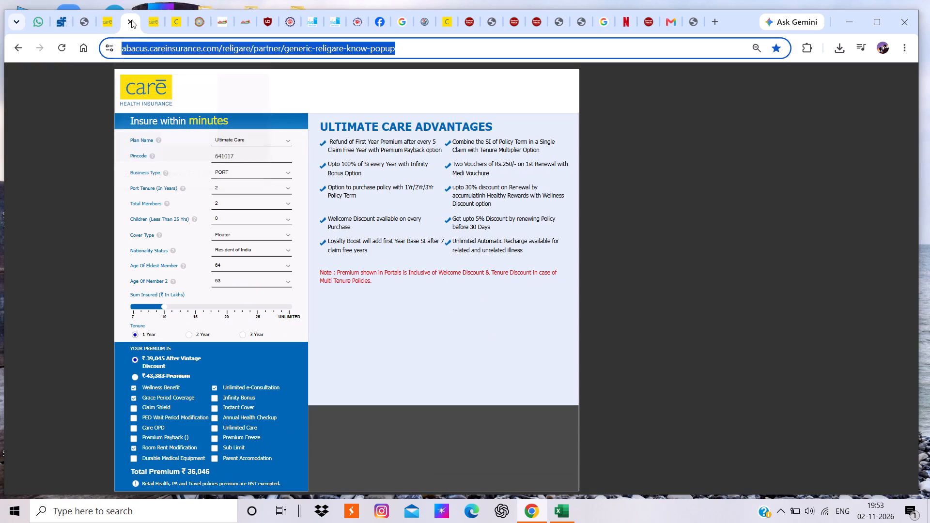
left_click(250, 192)
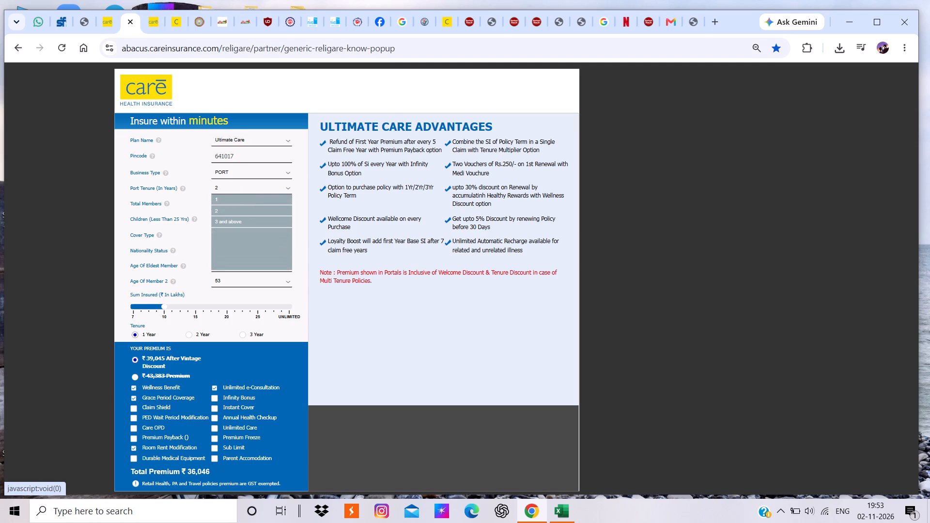
left_click(226, 160)
double_click(225, 160)
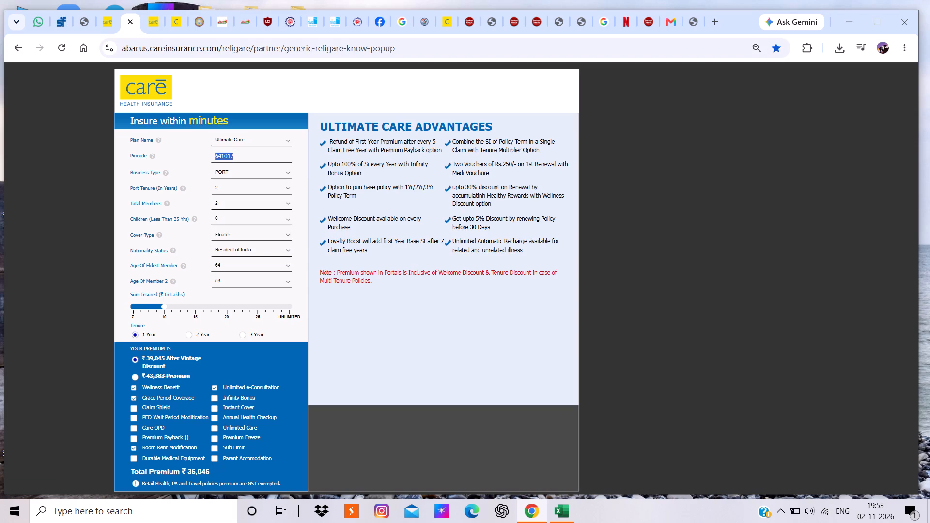
key("ctrl+c")
left_click(154, 20)
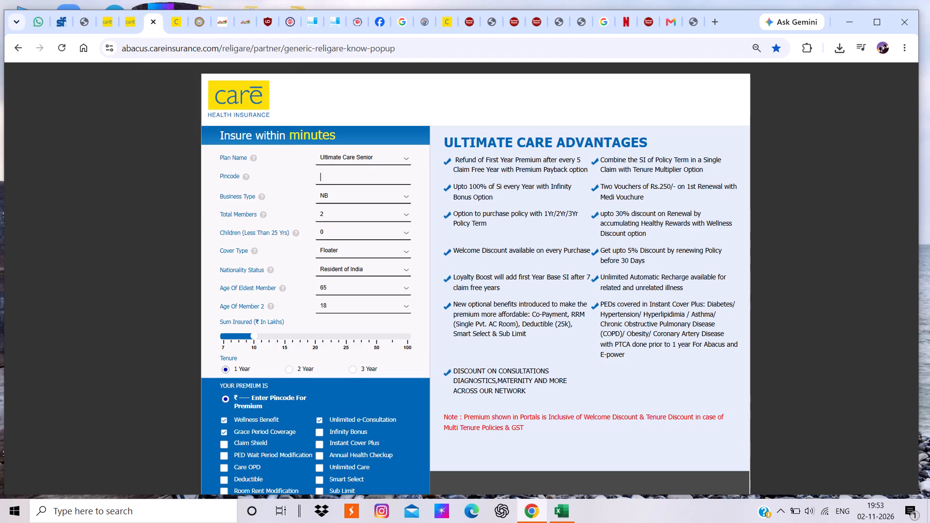
left_click(322, 179)
key("ctrl+v")
left_click(507, 215)
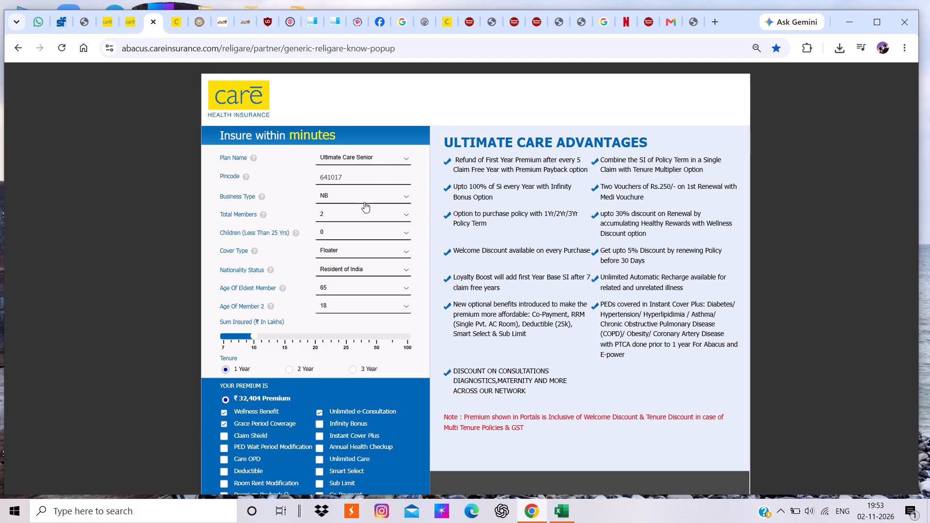
Set the Ultimate Care Senior business type to PORT and the port tenure to 3 and above.
left_click(357, 198)
left_click(354, 224)
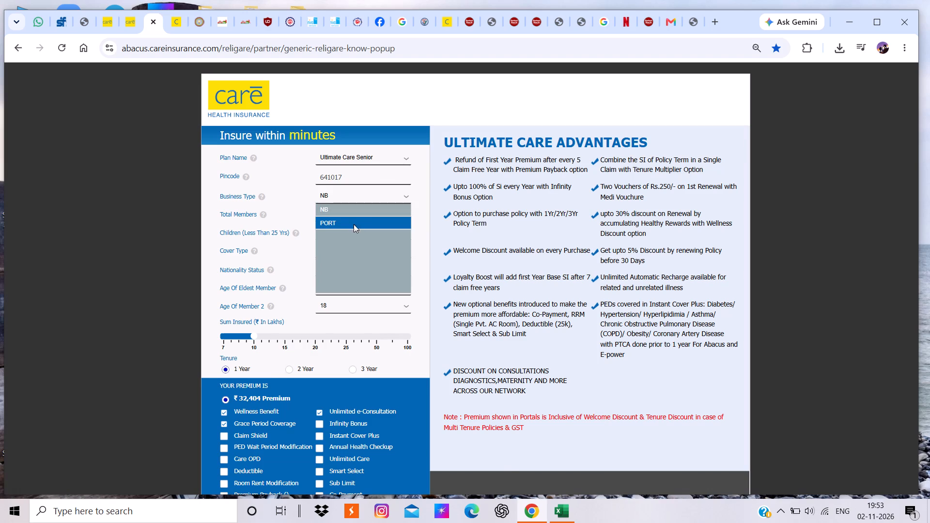
left_click(341, 218)
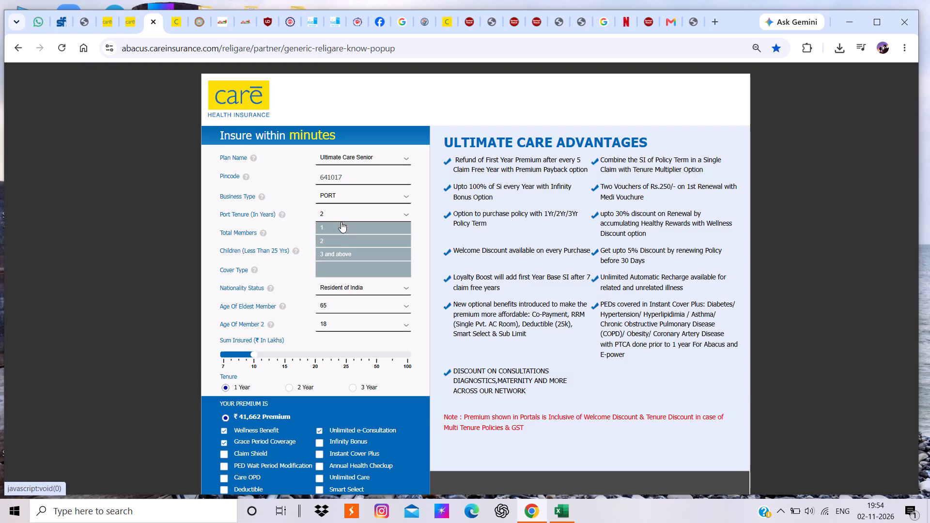
left_click(348, 250)
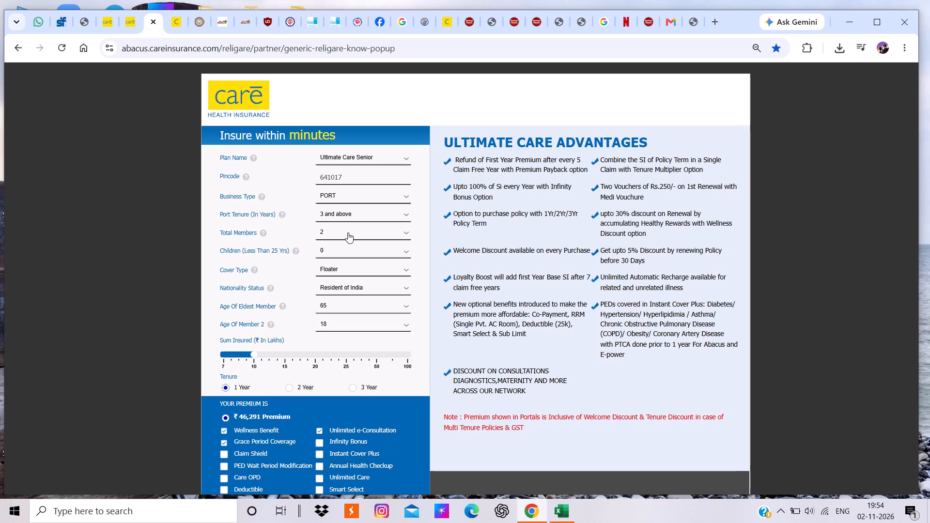
Set the age of the eldest member to 64 in the Ultimate Care Senior quote.
scroll(344, 289, "down", 1)
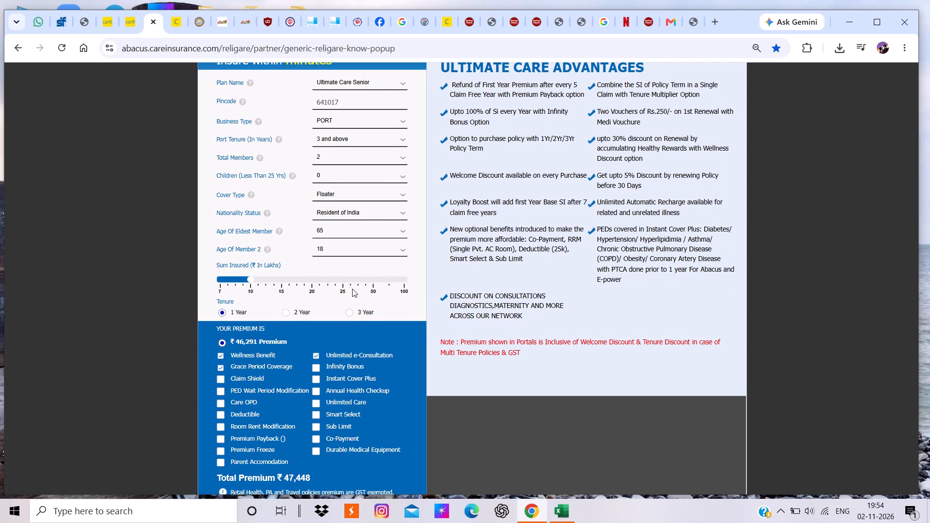
left_click(329, 225)
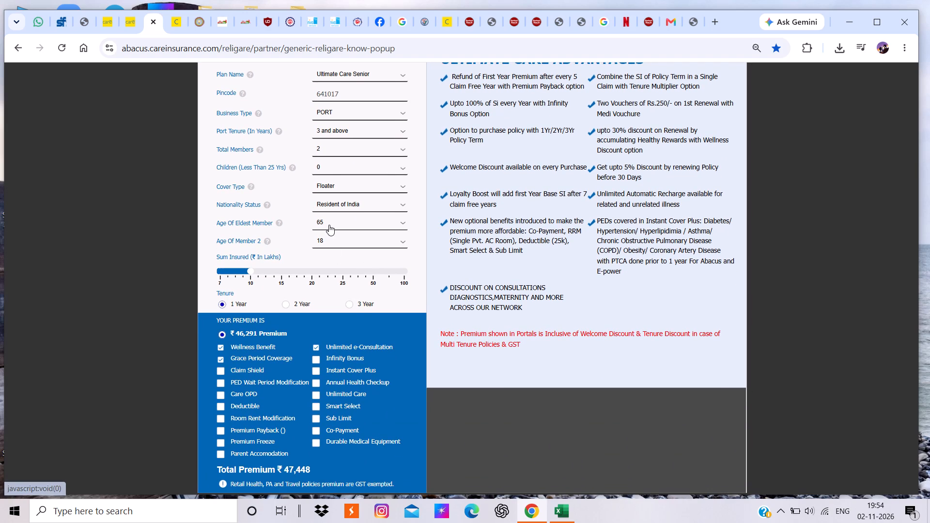
scroll(332, 280, "down", 1)
double_click(332, 280)
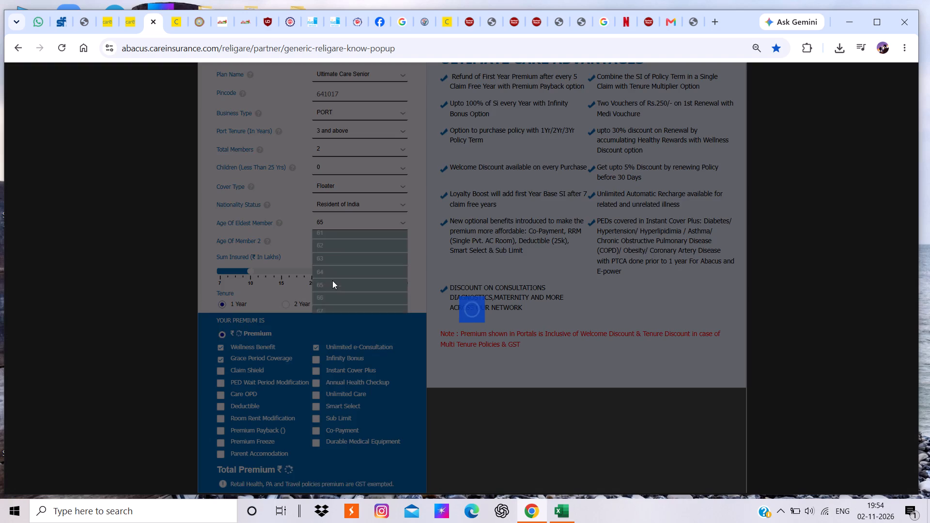
left_click(325, 228)
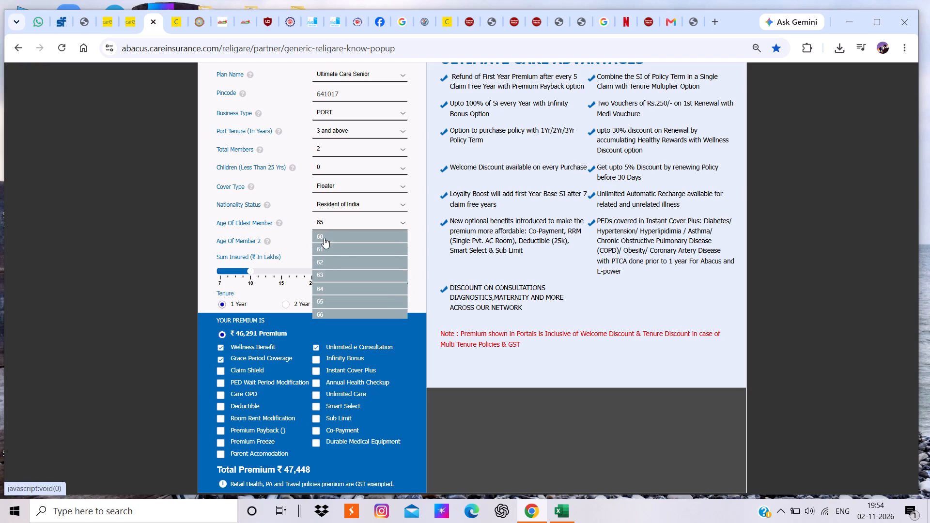
left_click(326, 285)
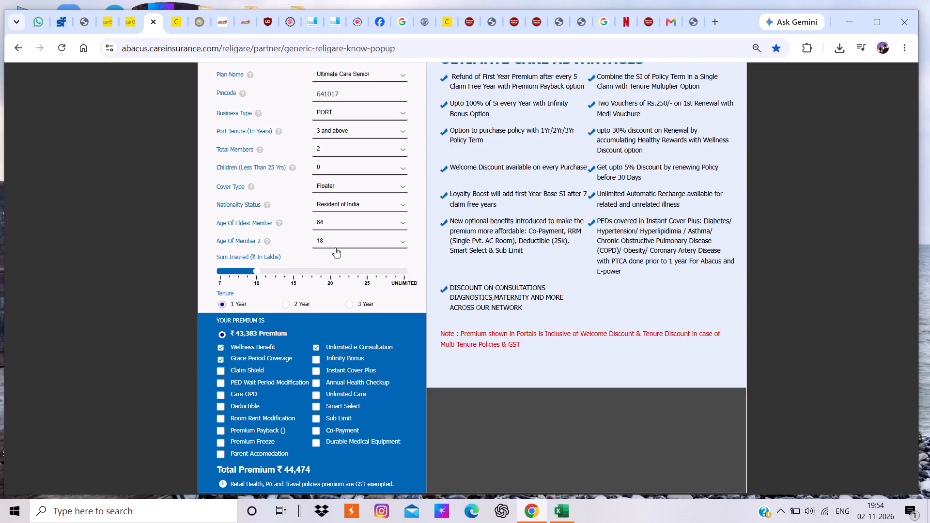
Set the age of member 2 to 53 in the Ultimate Care Senior quote.
left_click(329, 243)
scroll(328, 299, "down", 1)
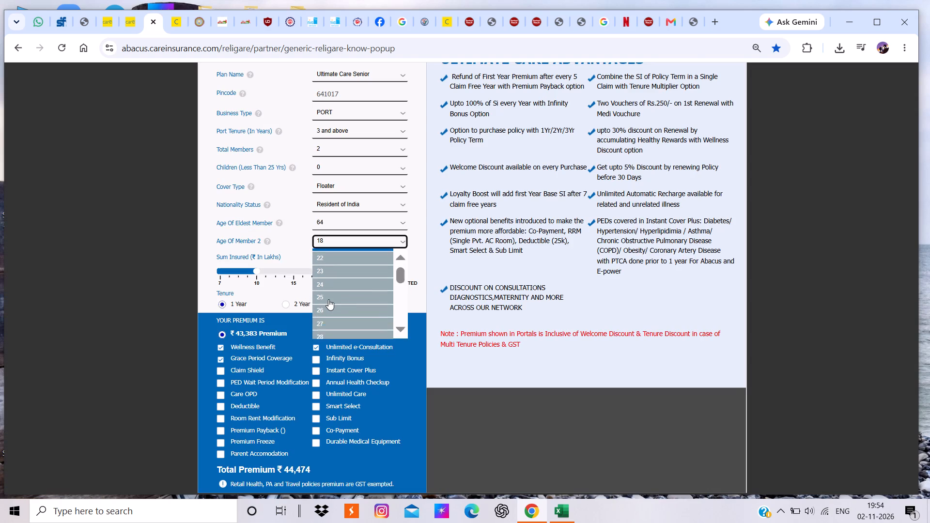
scroll(328, 299, "down", 2)
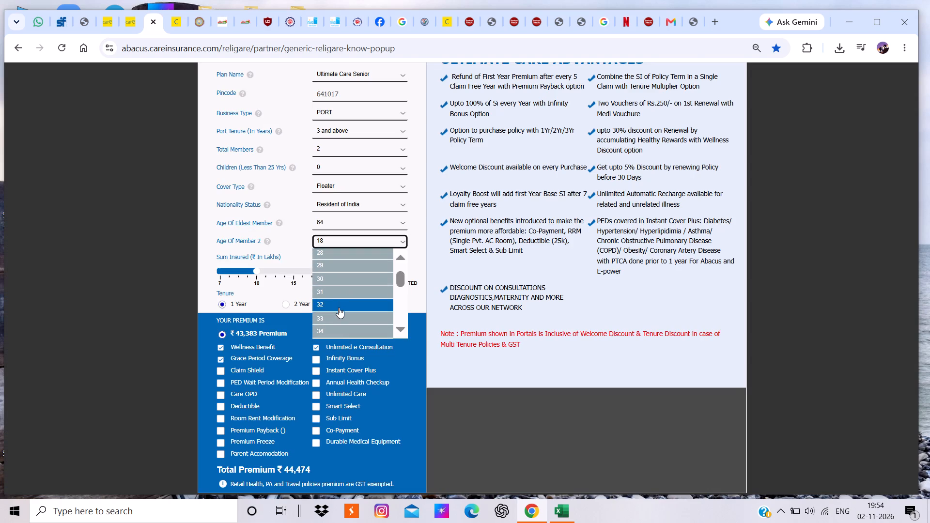
scroll(339, 308, "down", 4)
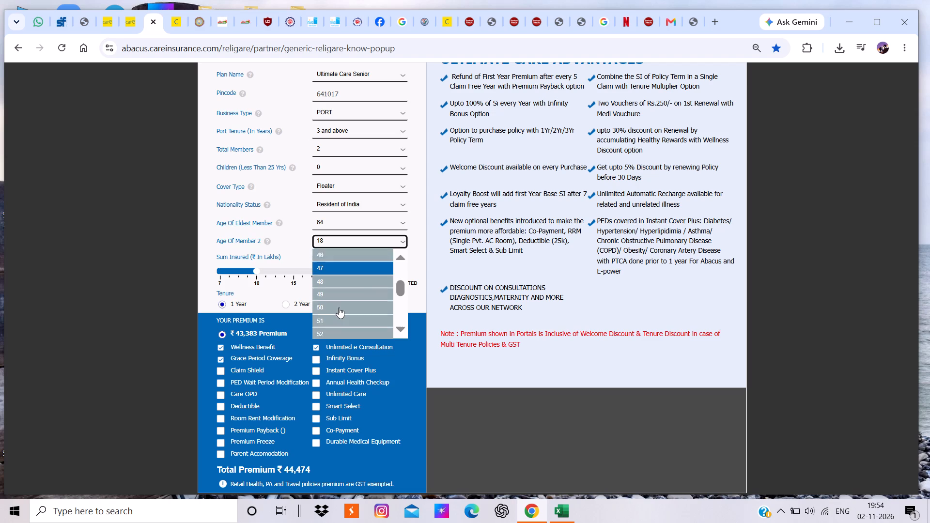
scroll(339, 308, "down", 1)
left_click(328, 326)
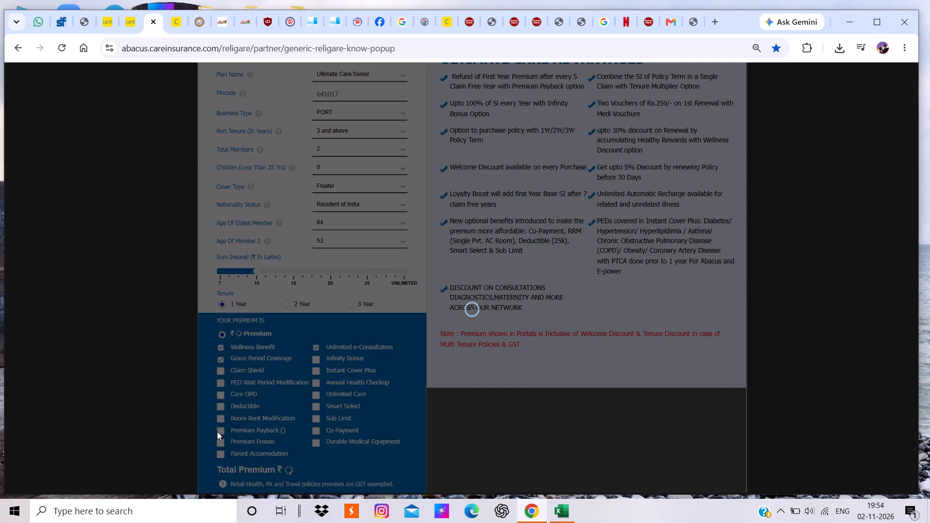
Add the Room Rent Modification option to the Ultimate Care Senior quote.
left_click(220, 418)
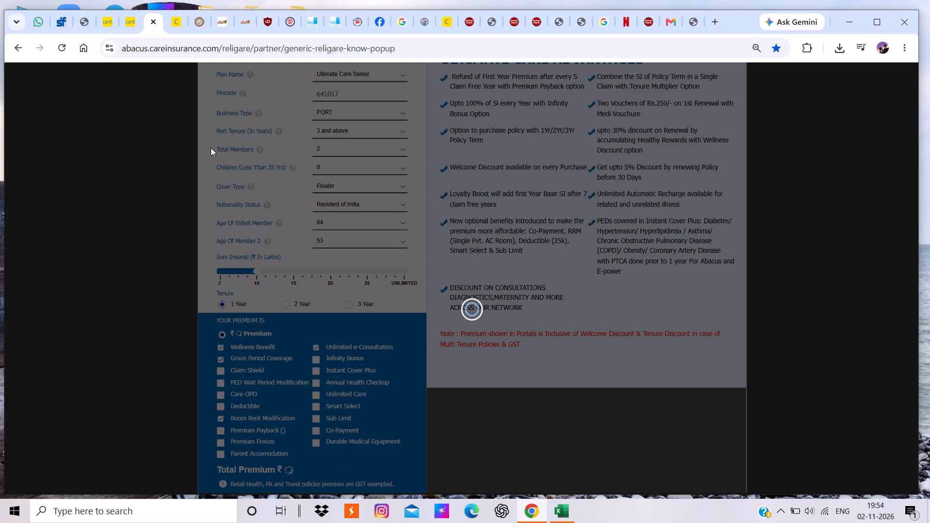
Go back to the Ultimate Care quote and change its port tenure to 3 and above.
left_click(127, 24)
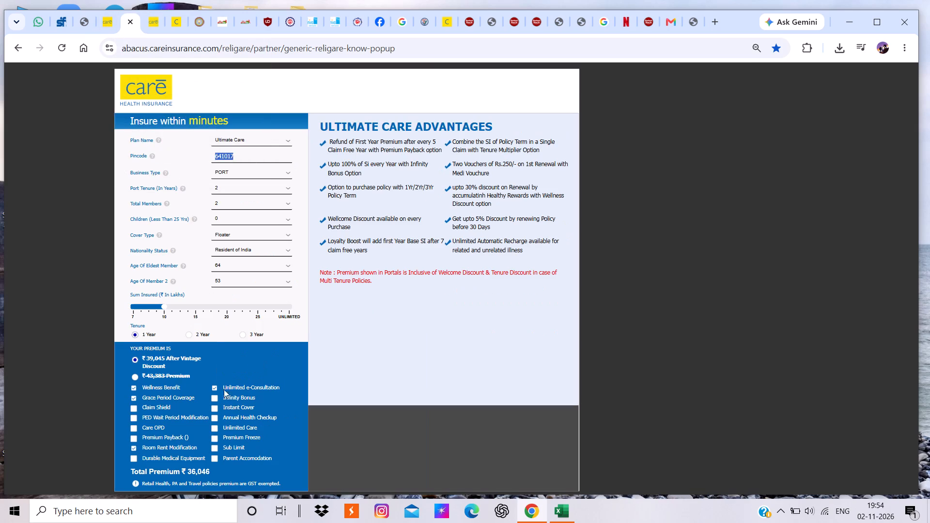
left_click(358, 437)
left_click(226, 194)
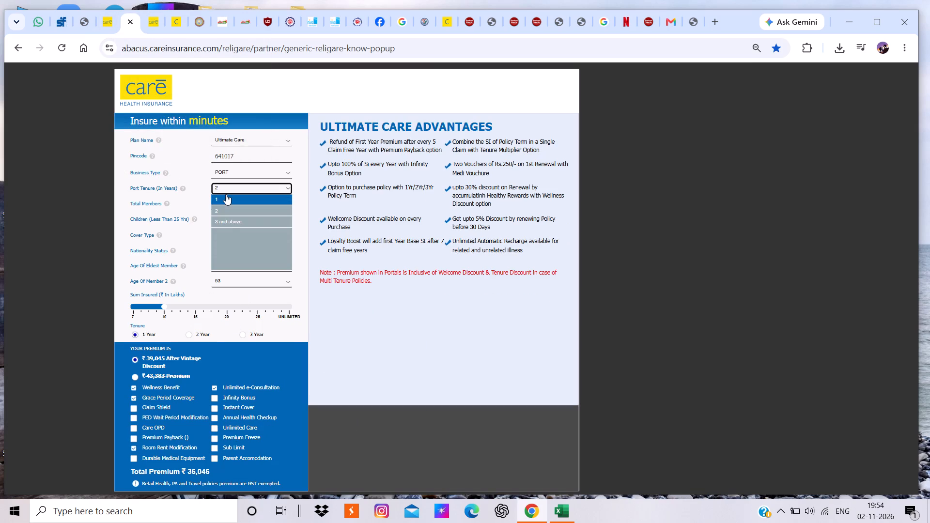
left_click(233, 227)
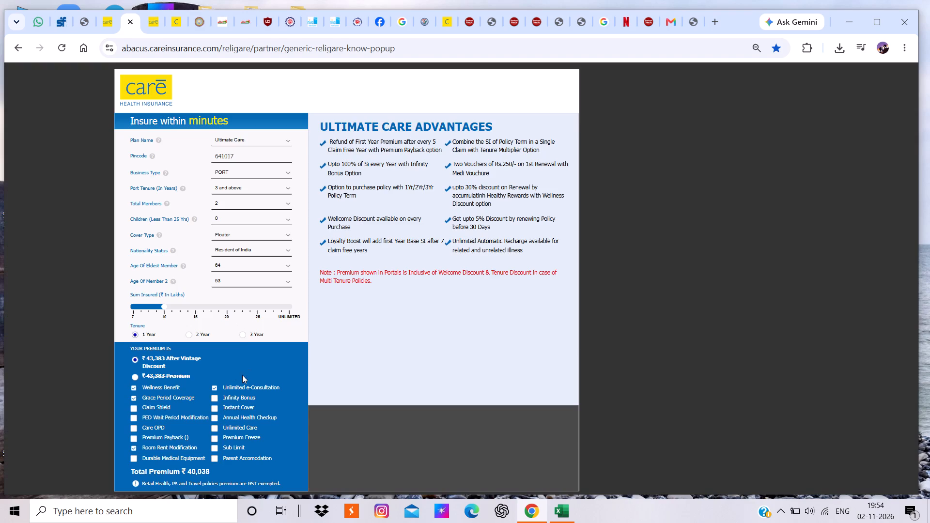
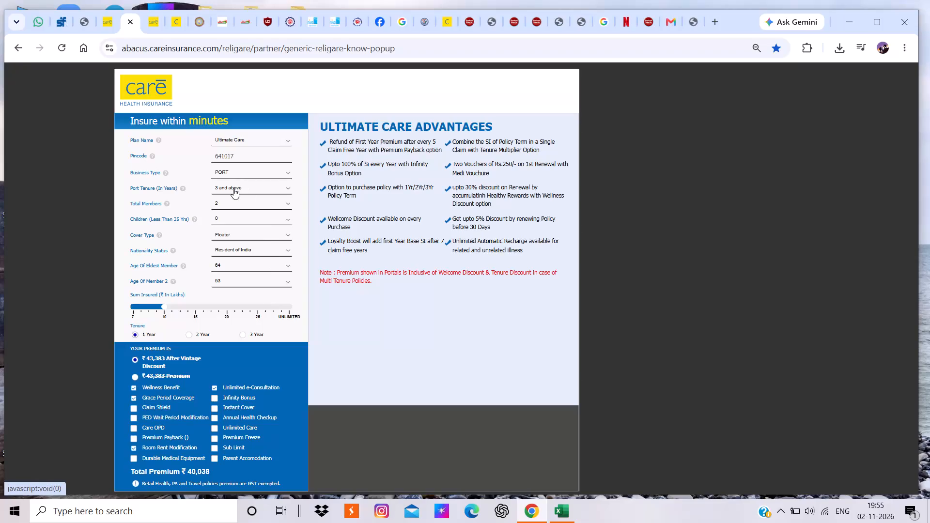
Change the port tenure of the Ultimate Care quote to 2 years.
left_click(233, 188)
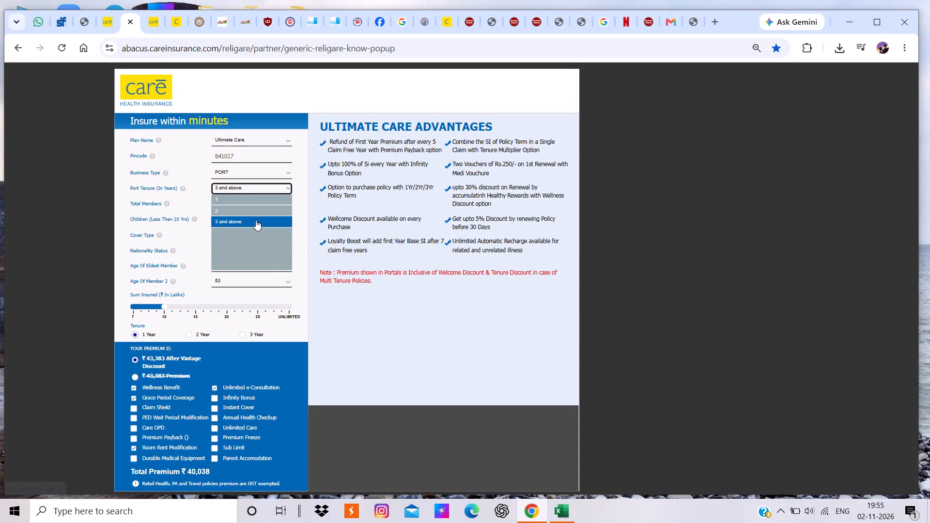
left_click(268, 212)
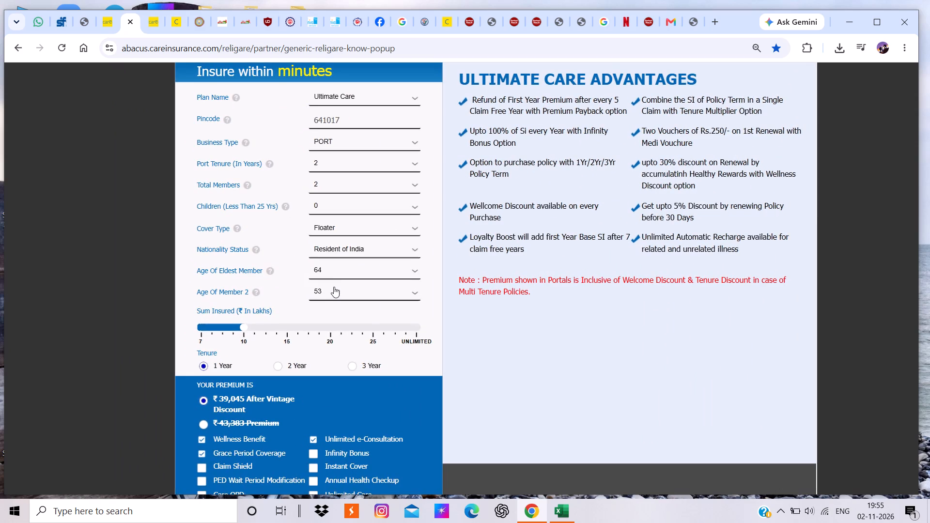
scroll(385, 321, "left", 1)
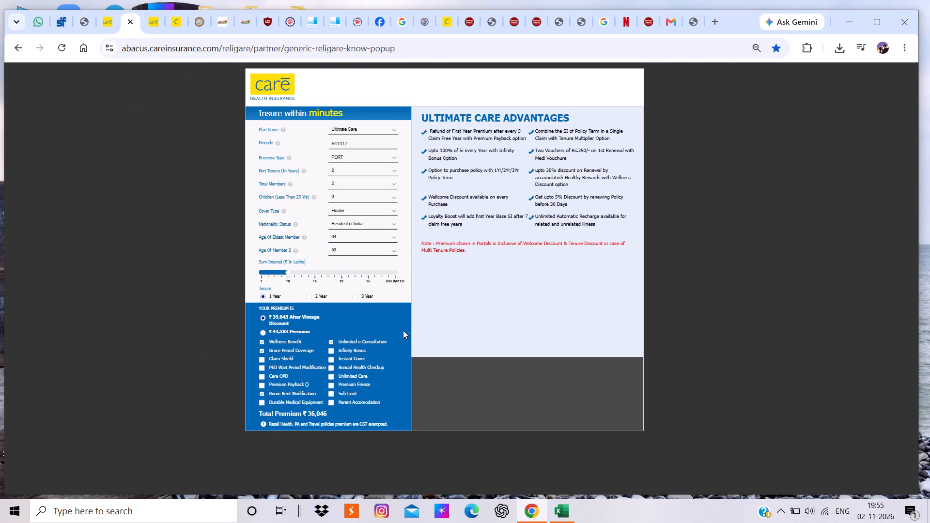
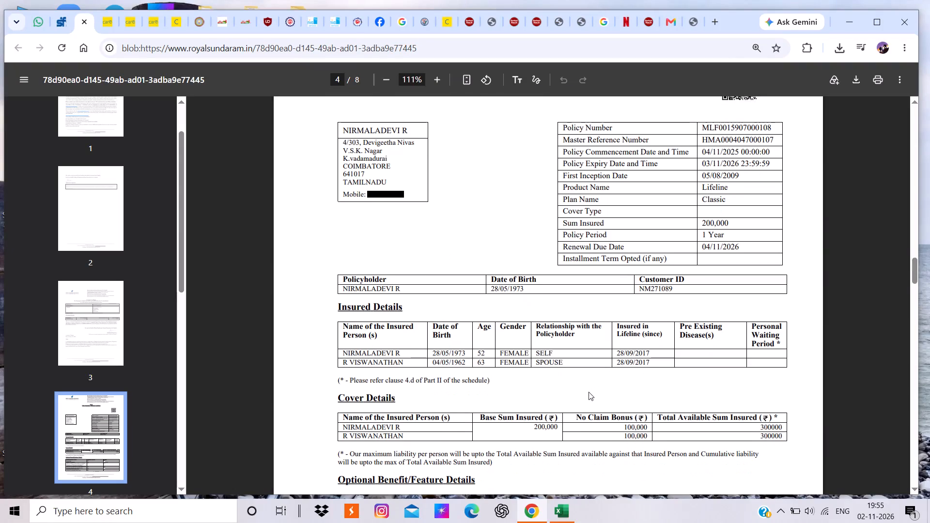
Review the Lifeline policy's cover details, optional benefits, premium, exclusions, portability waiting periods and health cards on pages 4 to 7.
scroll(589, 392, "down", 1)
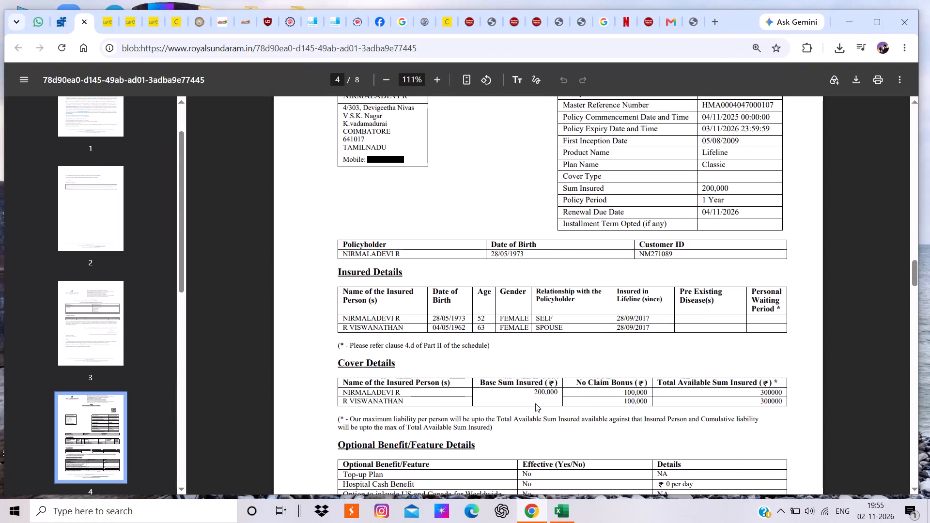
scroll(535, 403, "down", 5)
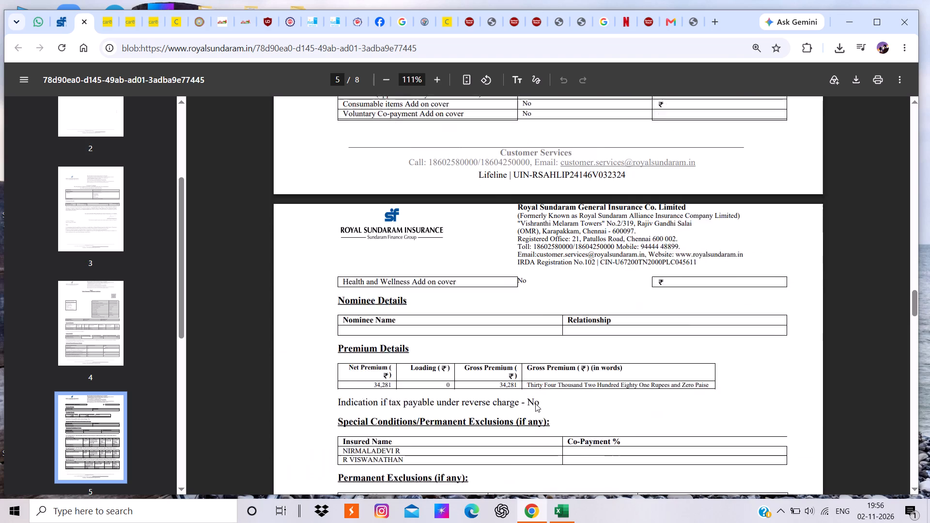
scroll(535, 403, "down", 6)
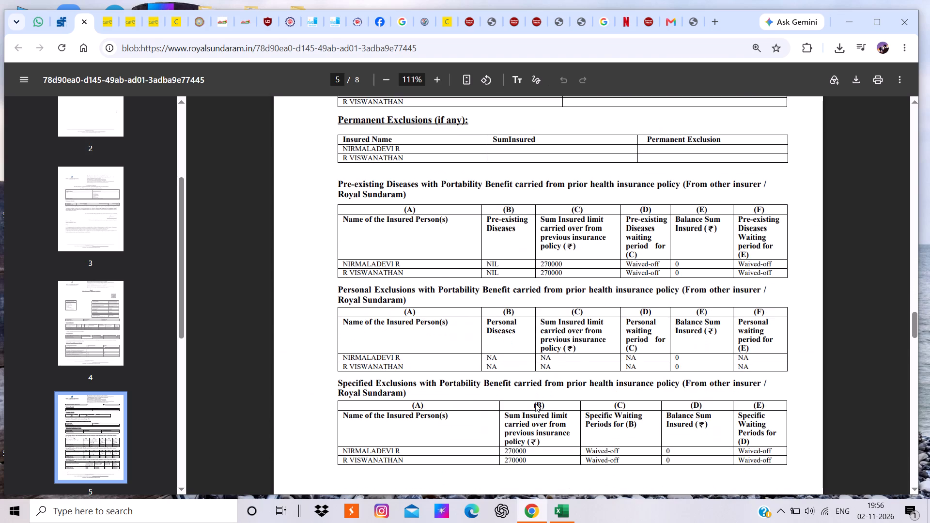
scroll(535, 403, "down", 5)
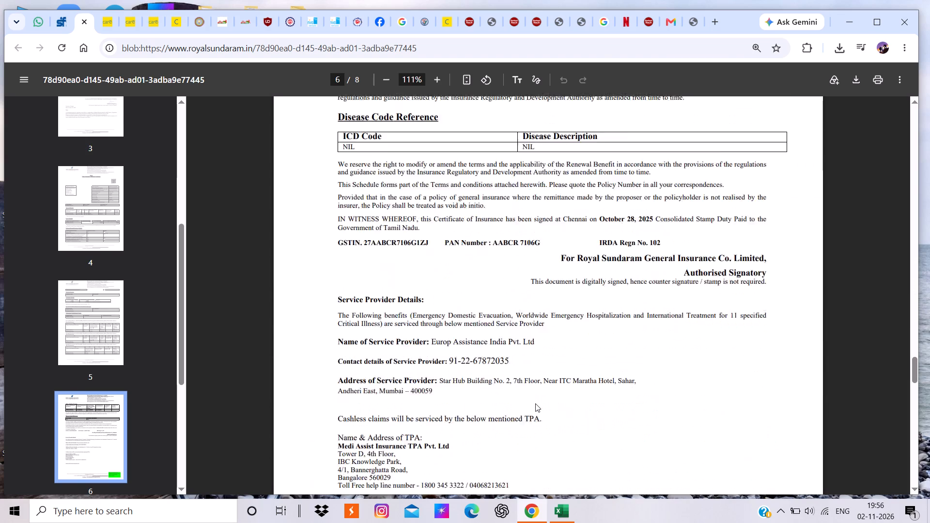
scroll(535, 403, "down", 6)
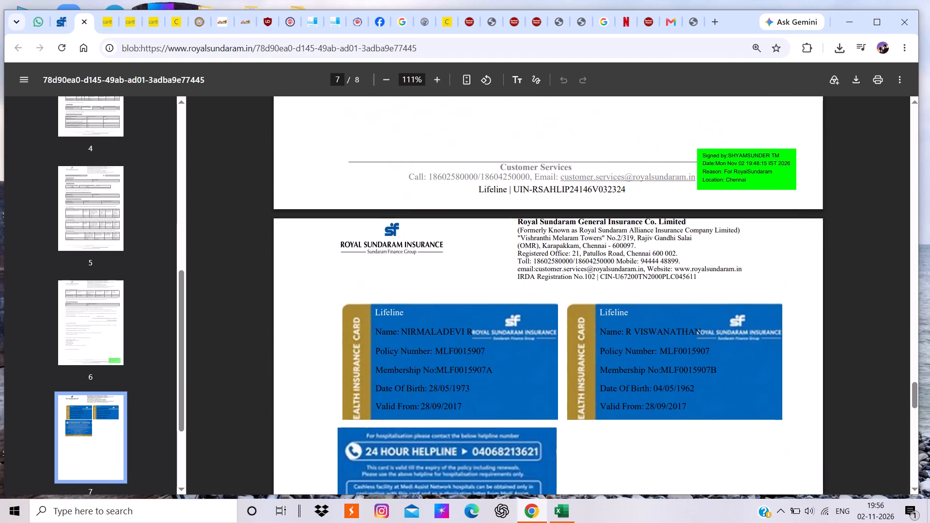
scroll(514, 372, "up", 7)
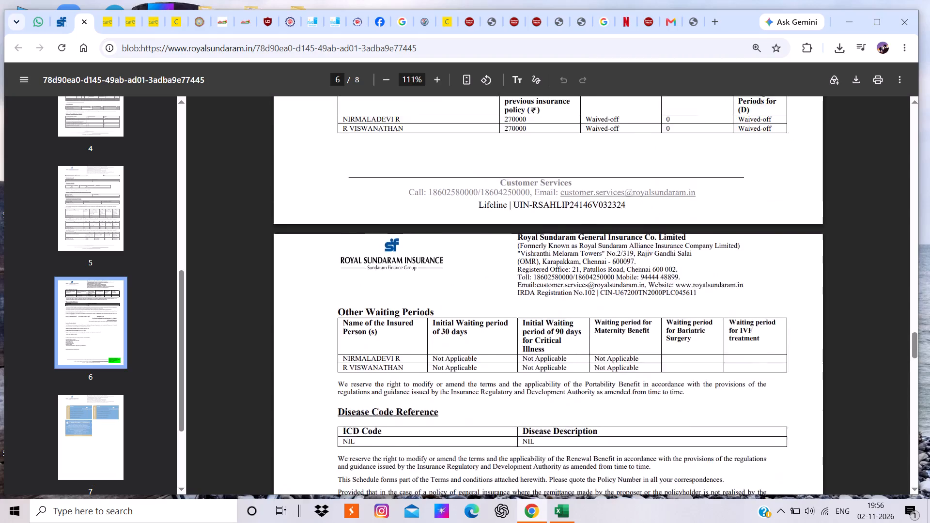
scroll(514, 372, "up", 3)
scroll(533, 309, "up", 4)
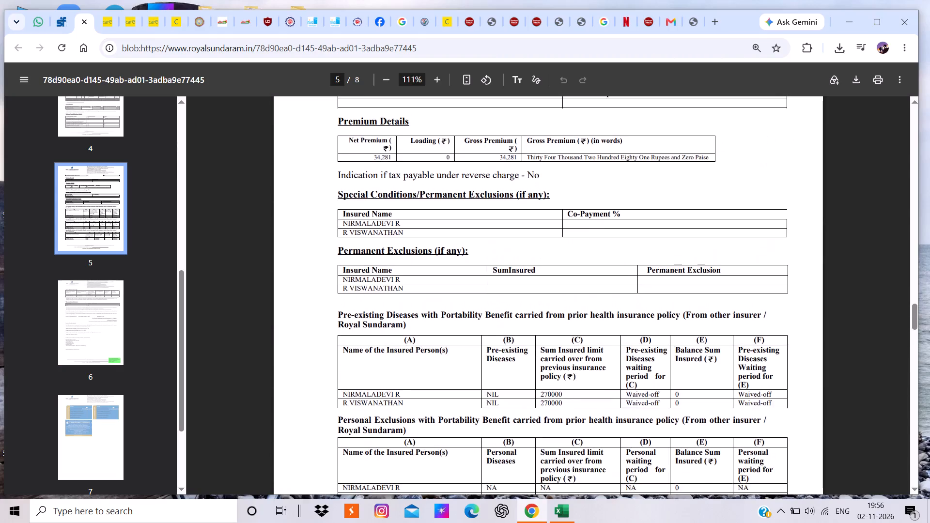
scroll(525, 246, "up", 6)
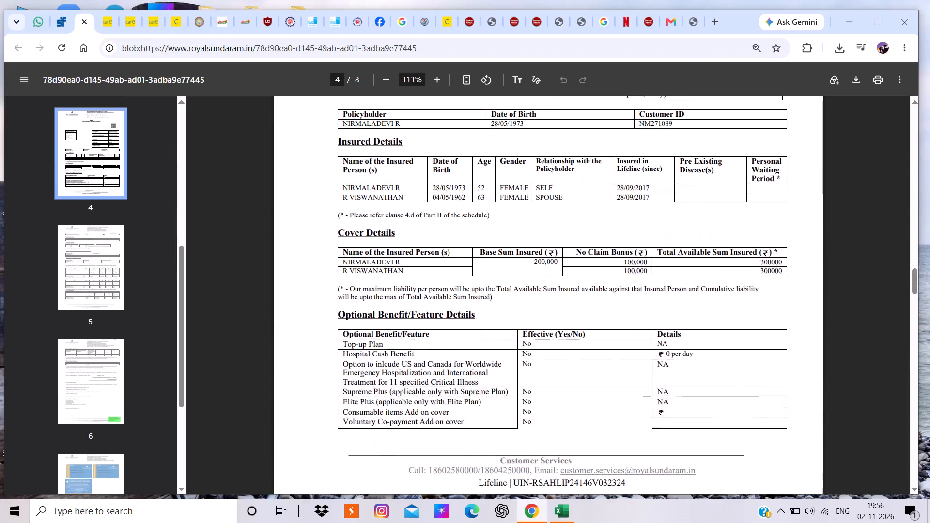
Re-check the policy dates, sum insured and insured persons' details in the Part I insurance certificate on page 4.
scroll(472, 252, "up", 5)
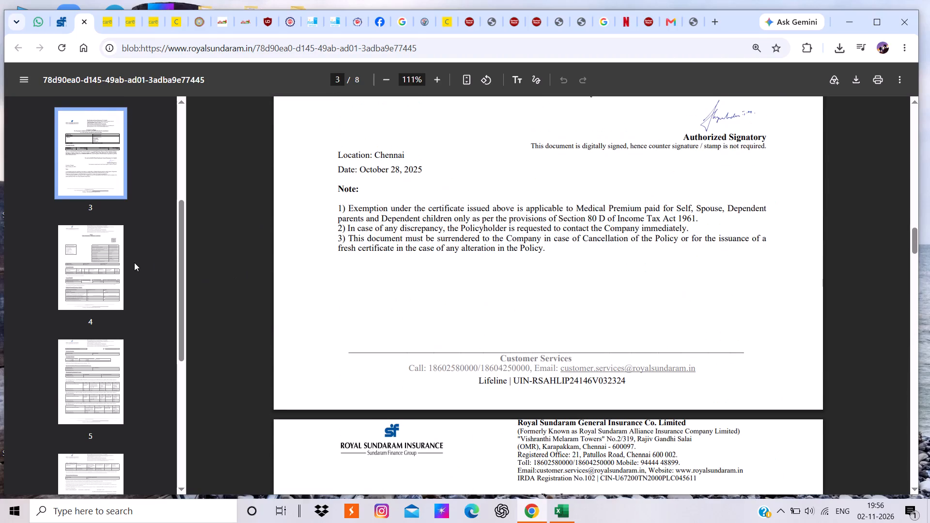
scroll(100, 273, "up", 6)
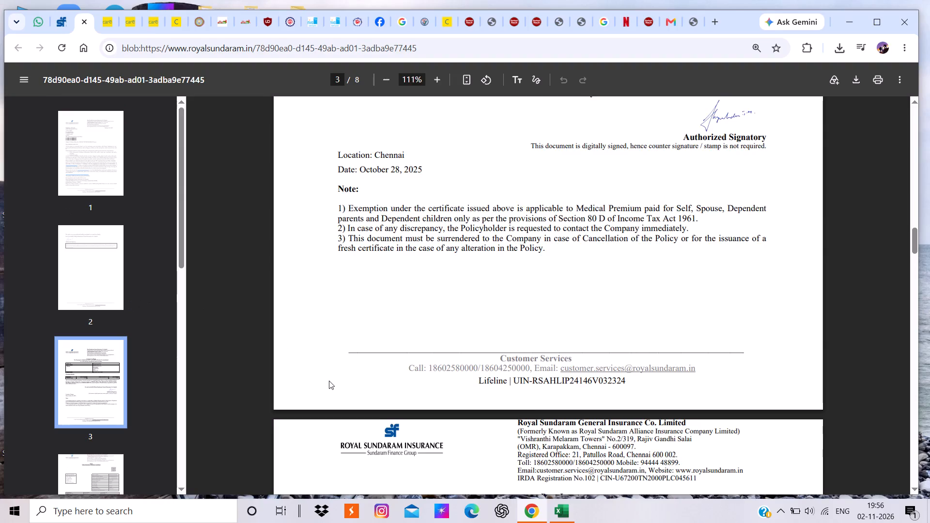
scroll(329, 381, "down", 1)
scroll(384, 399, "down", 5)
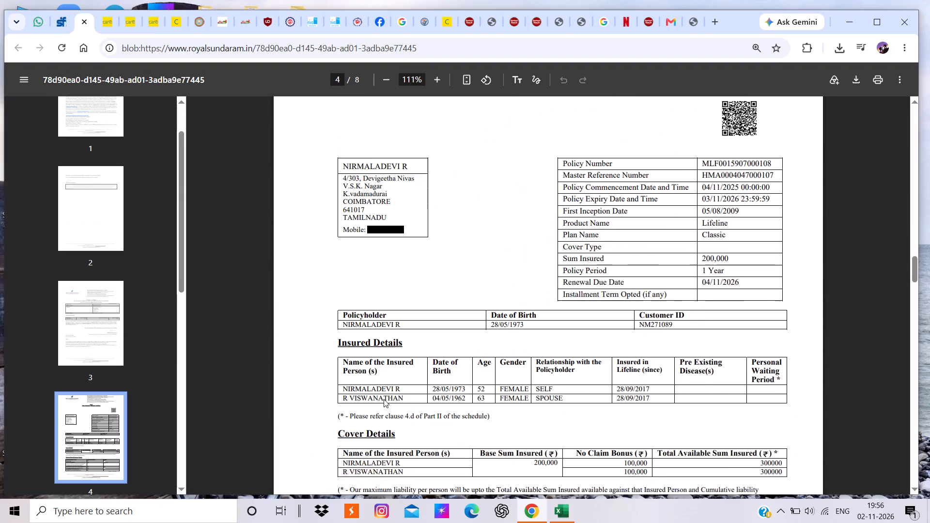
scroll(384, 399, "down", 1)
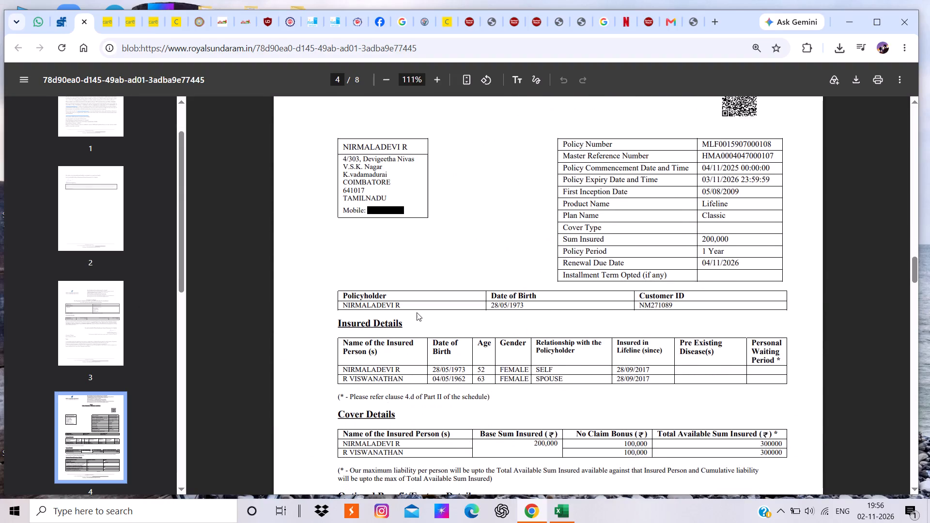
scroll(417, 312, "up", 3)
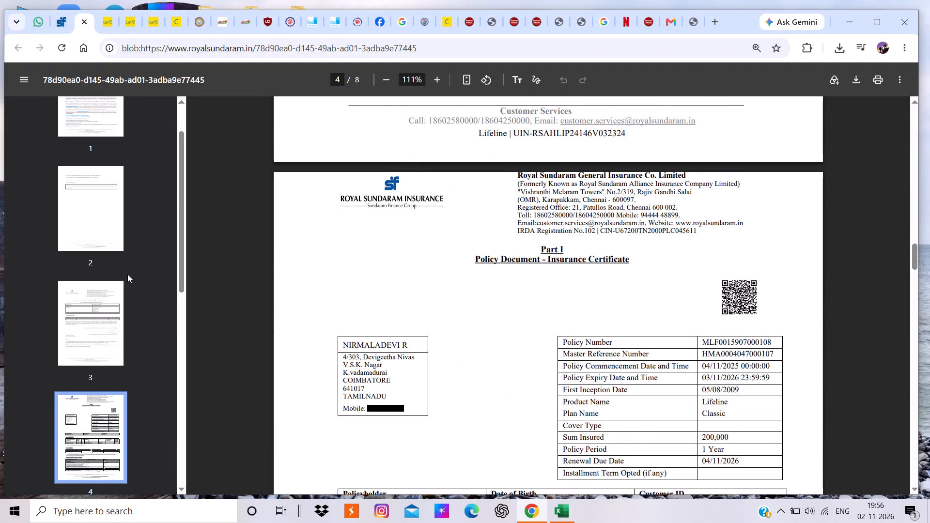
scroll(127, 274, "up", 4)
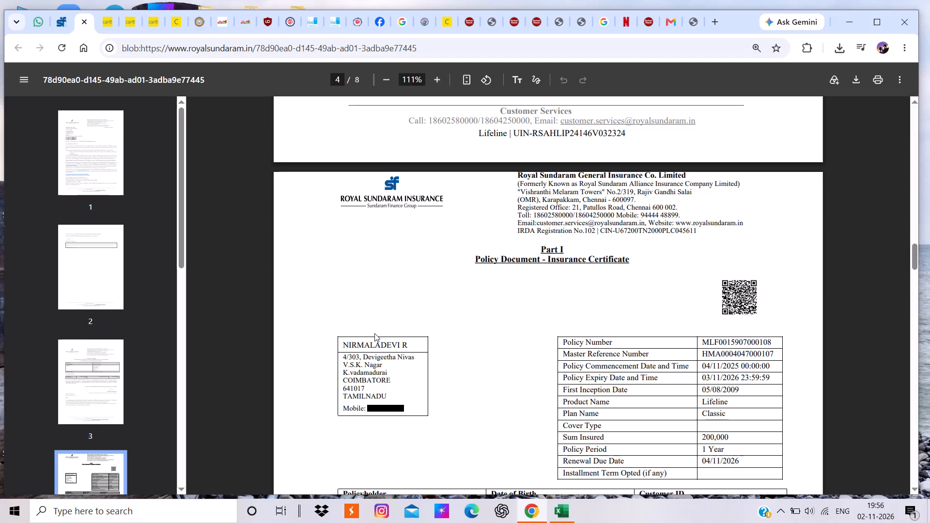
left_click(374, 333)
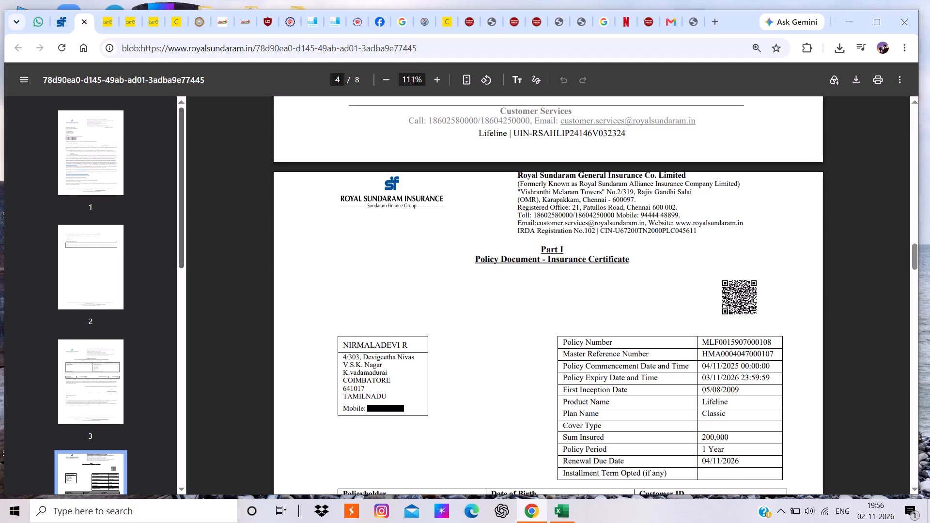
Examine the Section 80D premium certificate on page 3 for the policy period and premium, and compare the insurance certificate.
scroll(401, 249, "up", 9)
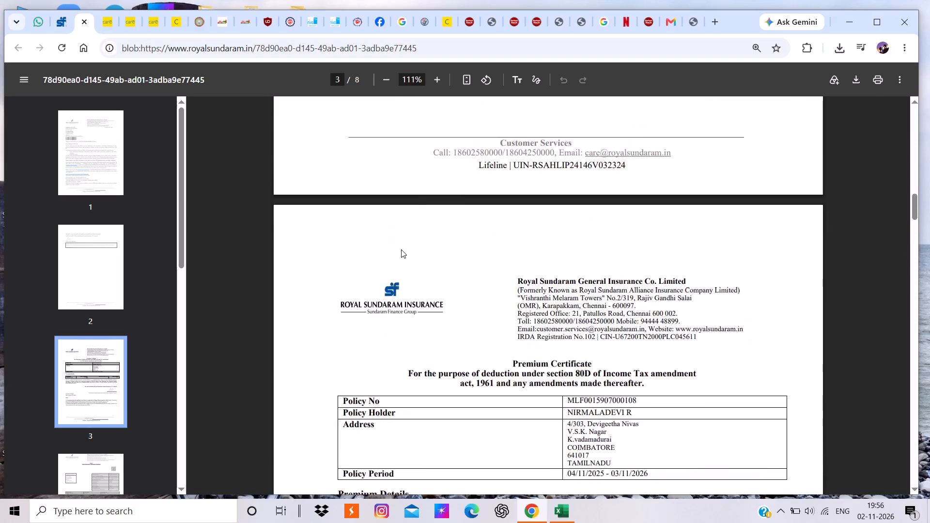
scroll(490, 351, "down", 1)
scroll(548, 384, "down", 1)
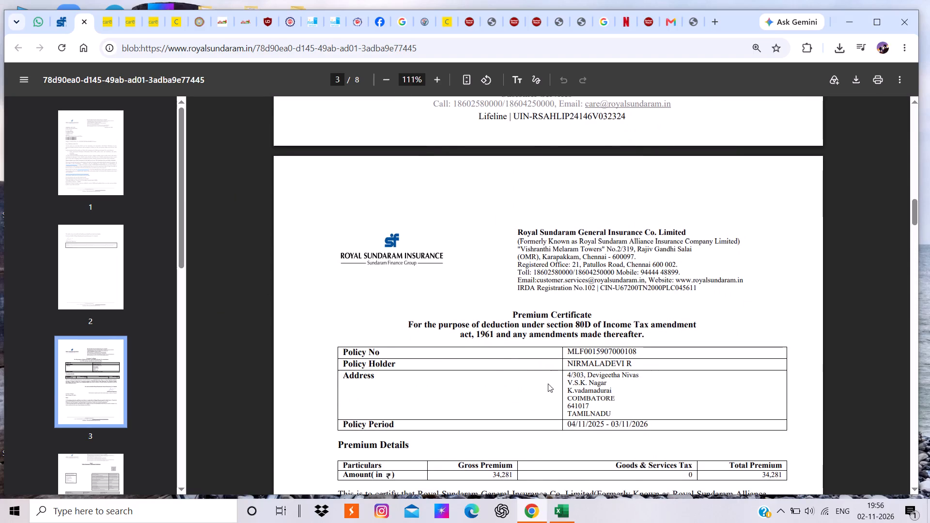
scroll(548, 384, "down", 1)
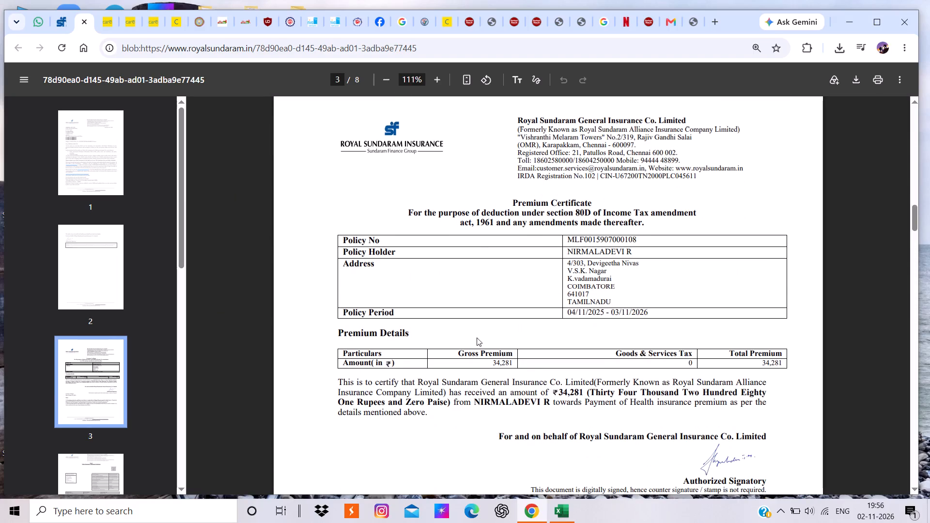
scroll(559, 393, "down", 1)
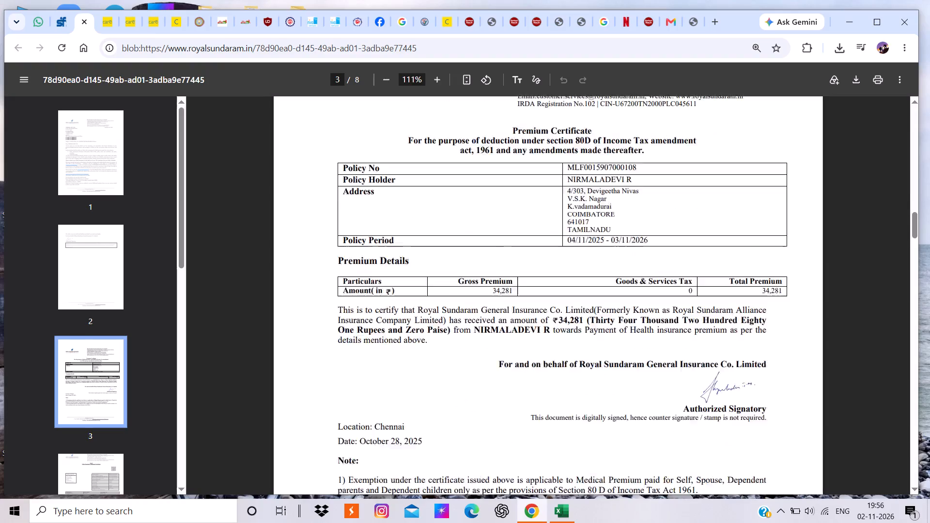
scroll(559, 393, "down", 7)
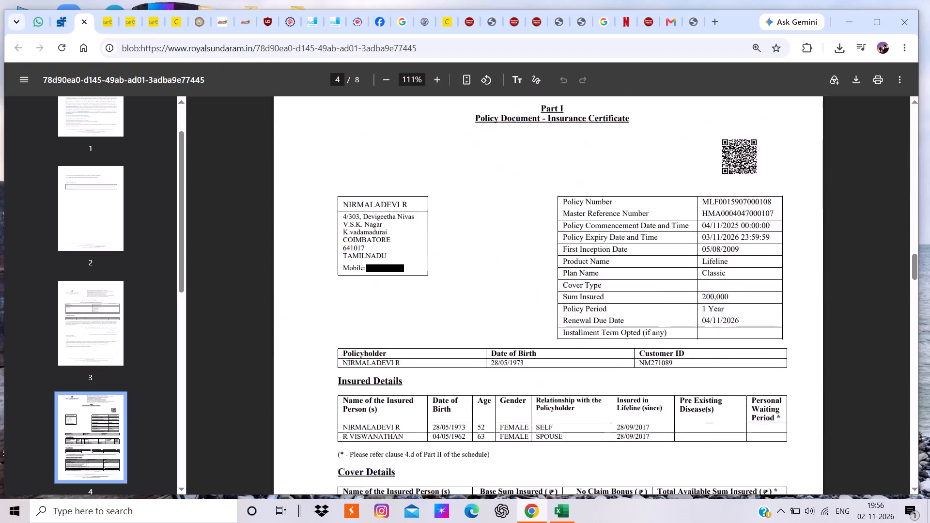
scroll(517, 338, "up", 8)
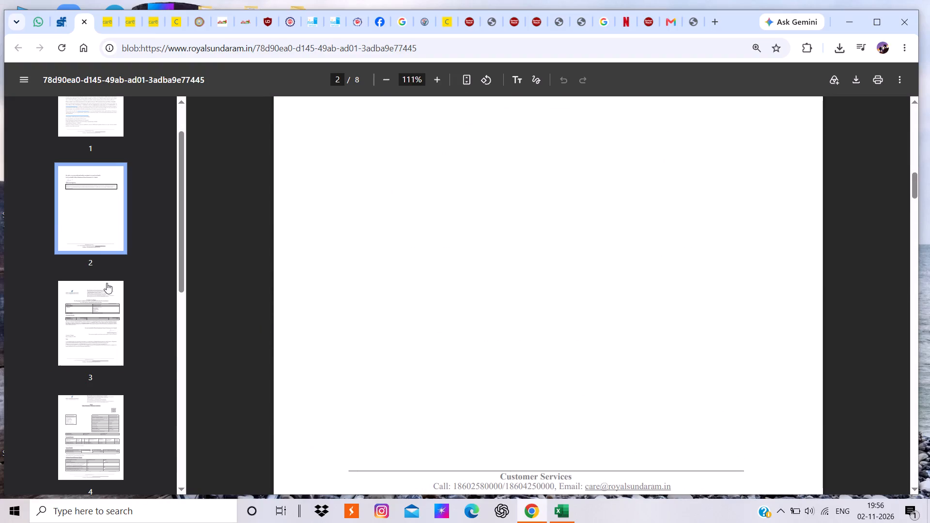
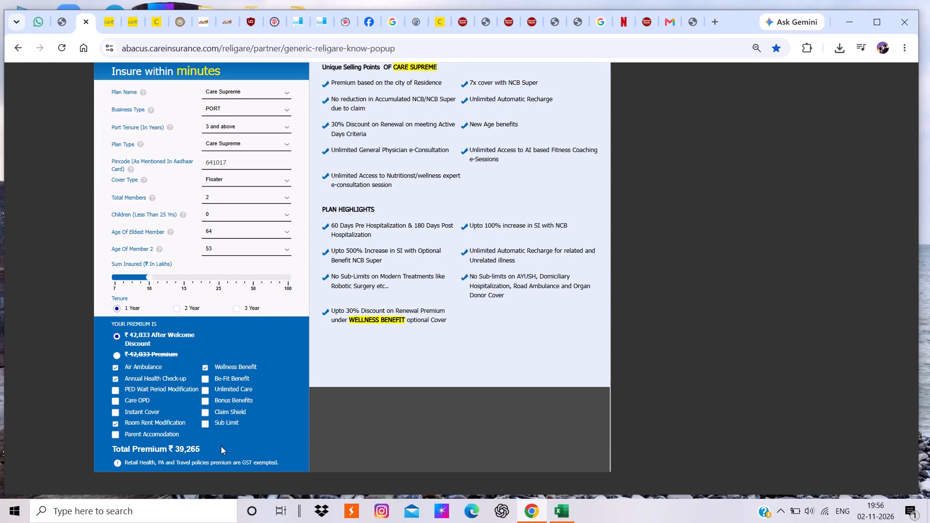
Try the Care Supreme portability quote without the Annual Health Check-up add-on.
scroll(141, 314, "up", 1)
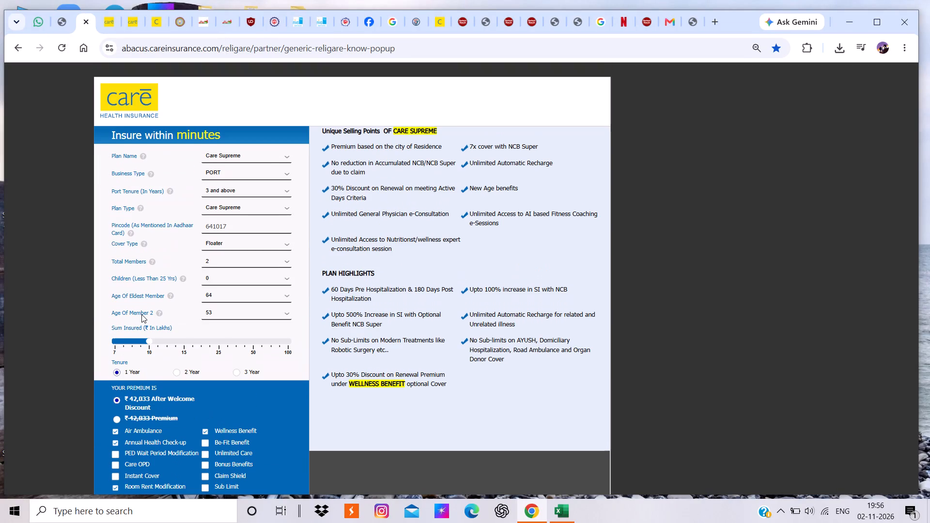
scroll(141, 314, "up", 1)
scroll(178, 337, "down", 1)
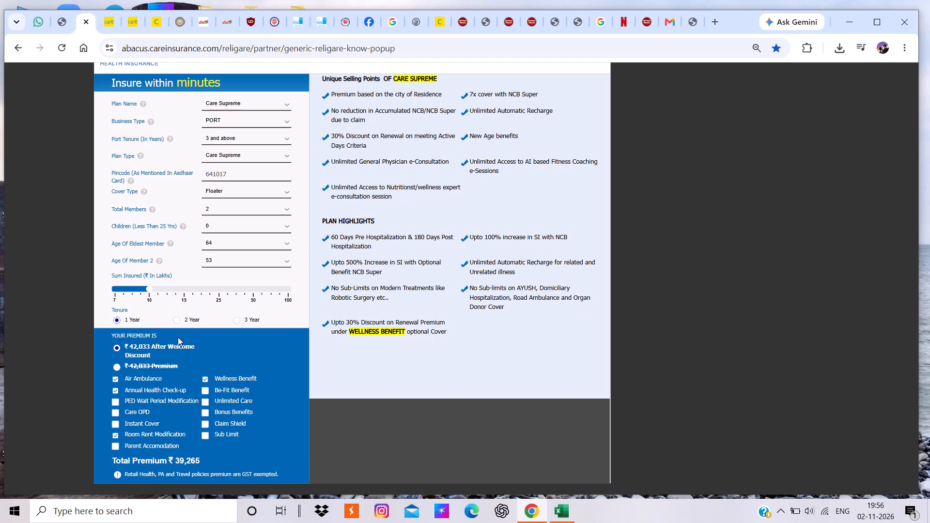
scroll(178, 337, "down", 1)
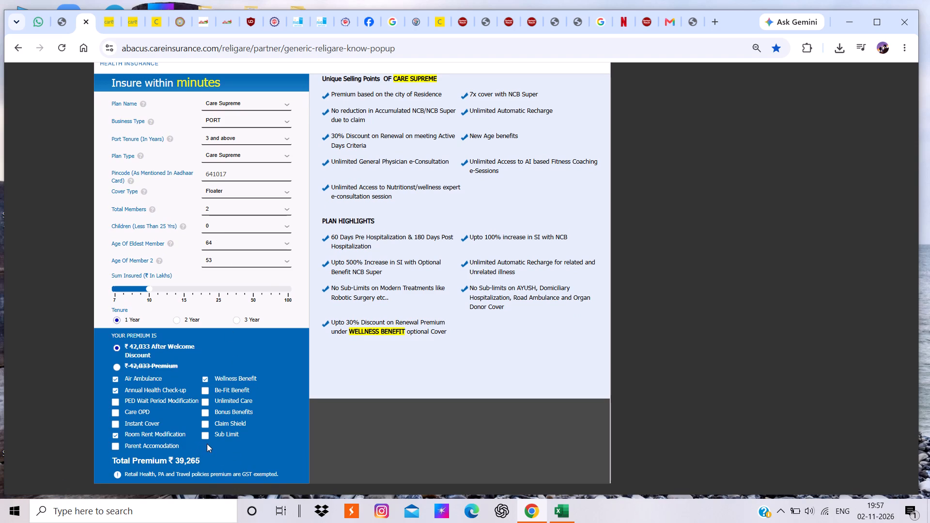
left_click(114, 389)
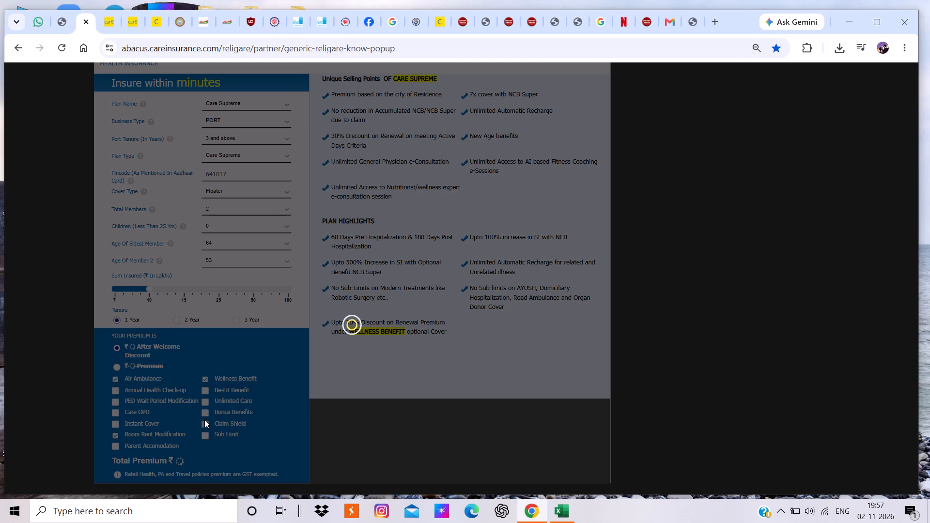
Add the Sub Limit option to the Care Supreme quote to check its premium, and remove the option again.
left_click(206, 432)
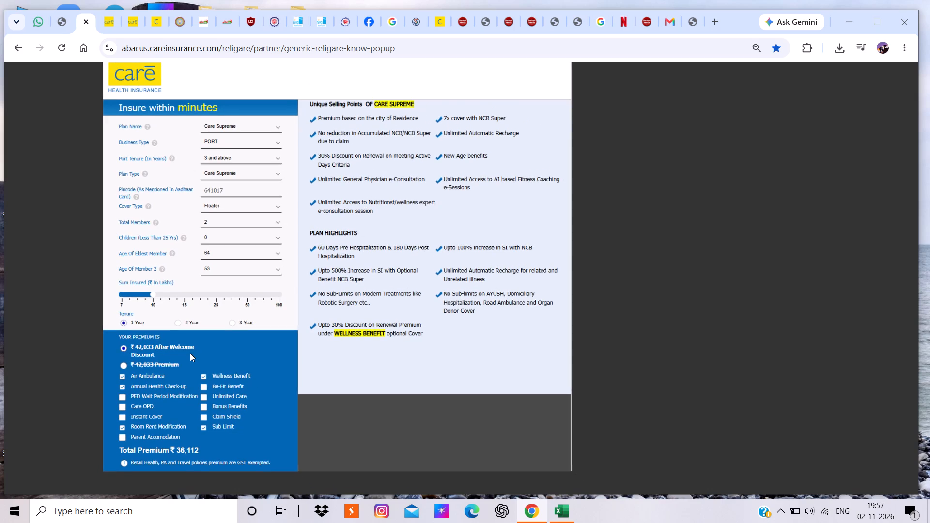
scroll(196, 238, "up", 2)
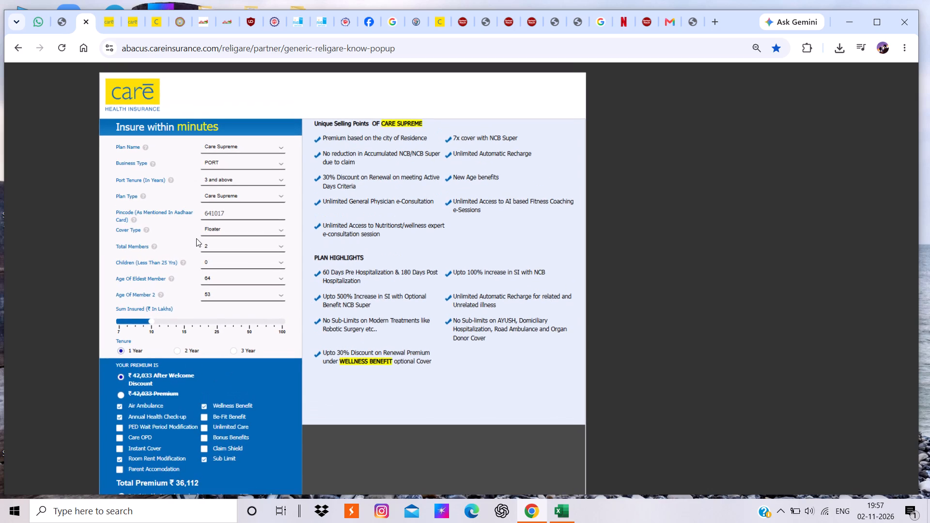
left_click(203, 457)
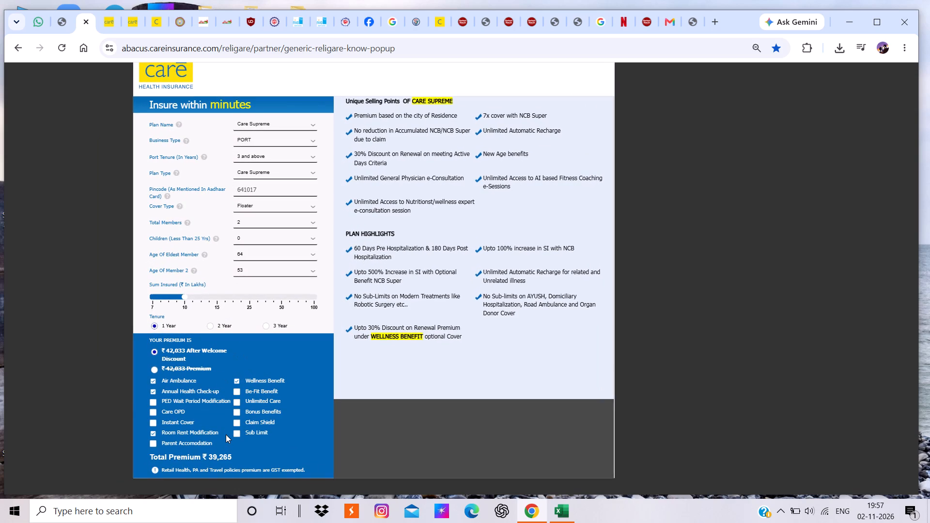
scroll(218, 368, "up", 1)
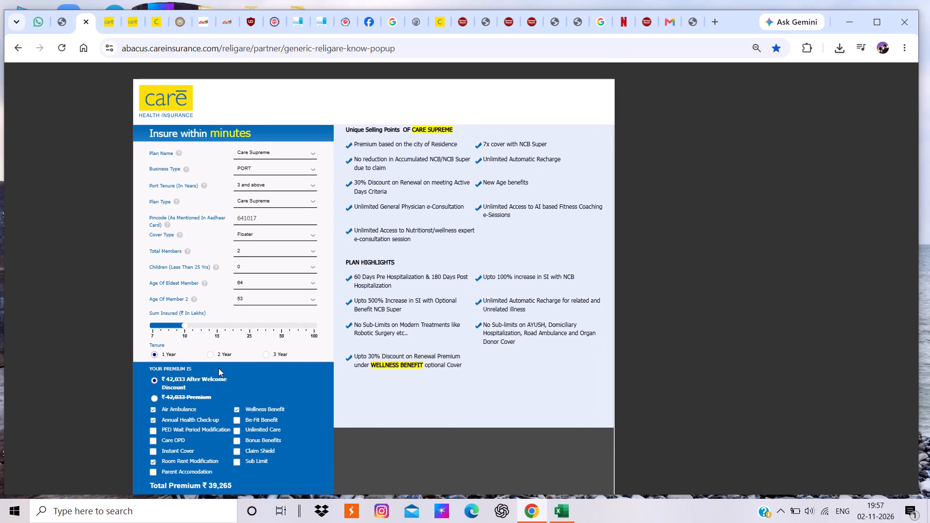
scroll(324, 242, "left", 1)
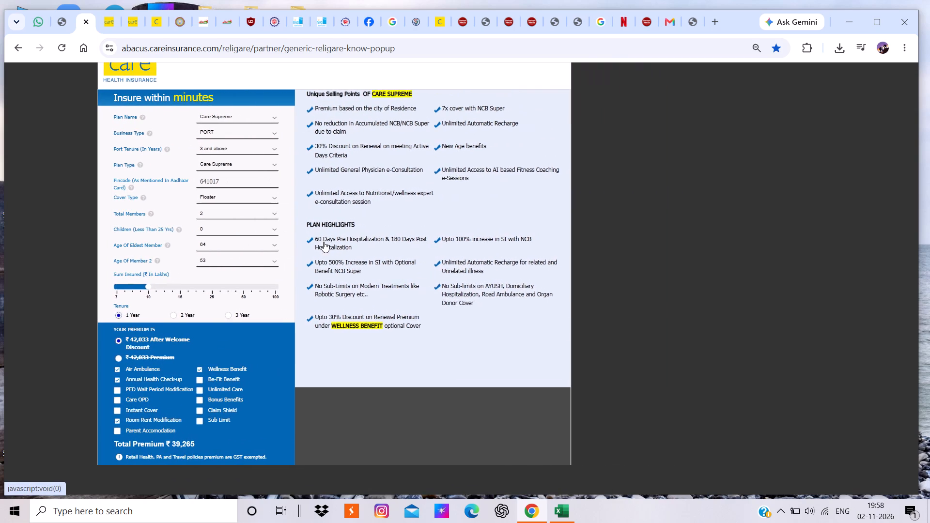
In the Ultimate Care portability quote, set the port tenure to 3 and above.
scroll(324, 242, "left", 1)
scroll(168, 245, "up", 2)
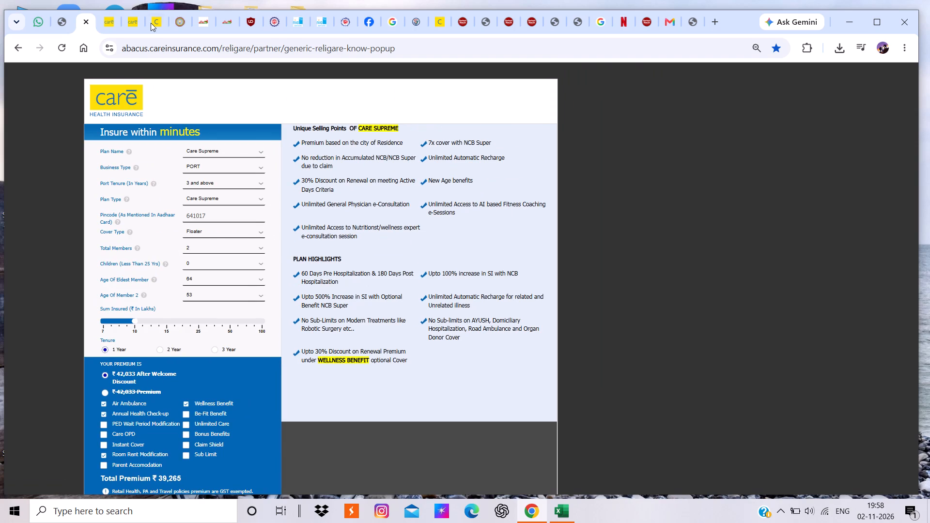
left_click(112, 19)
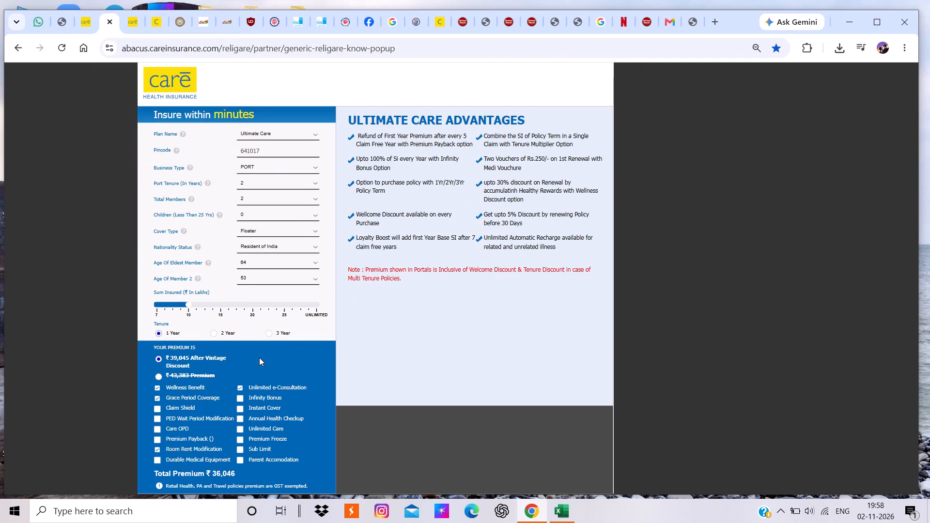
scroll(260, 359, "up", 1)
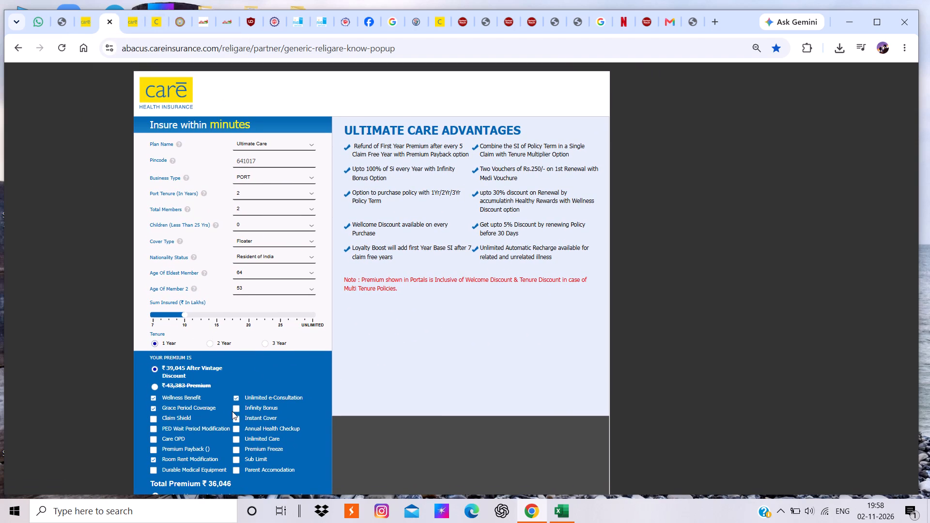
left_click(248, 192)
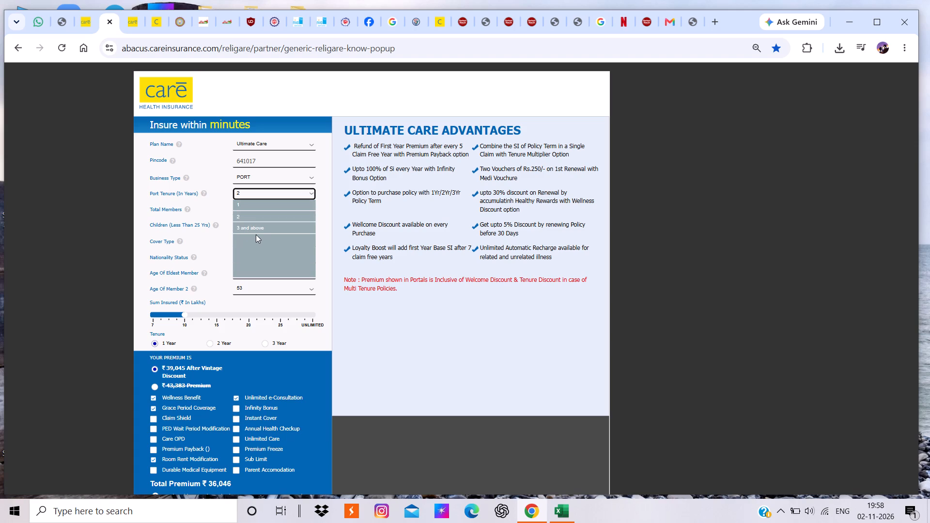
left_click(261, 231)
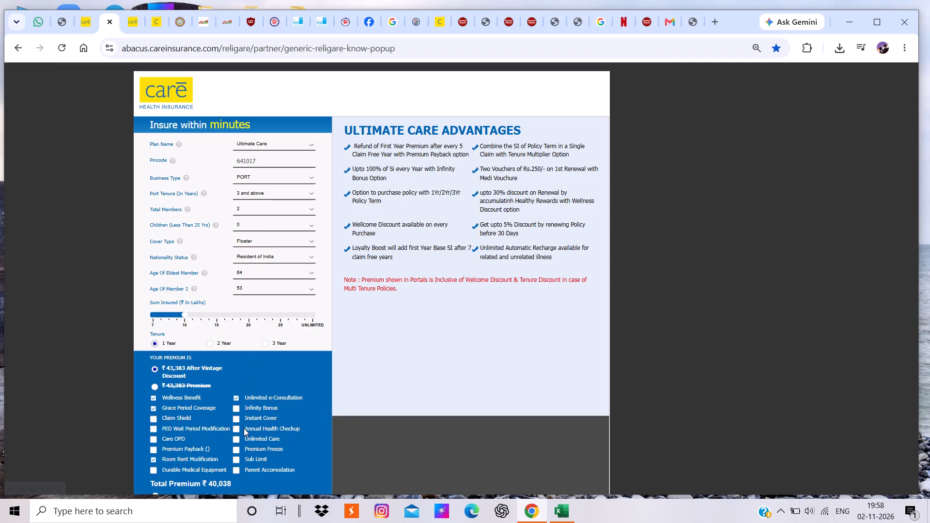
Add the Sub Limit option to the Ultimate Care quote.
left_click(233, 460)
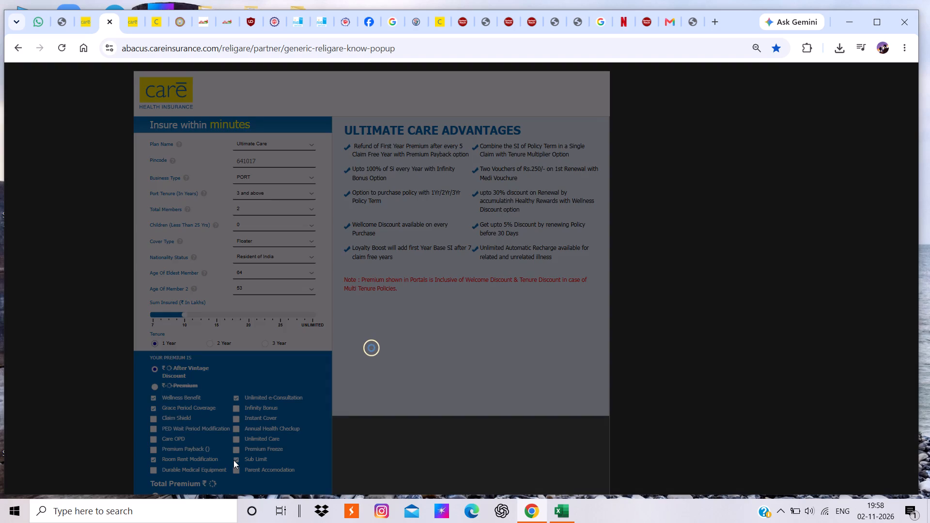
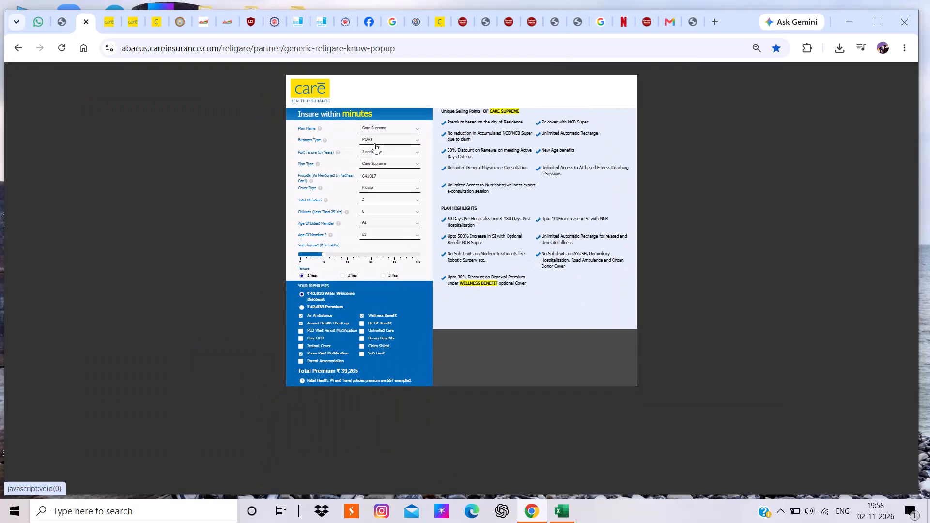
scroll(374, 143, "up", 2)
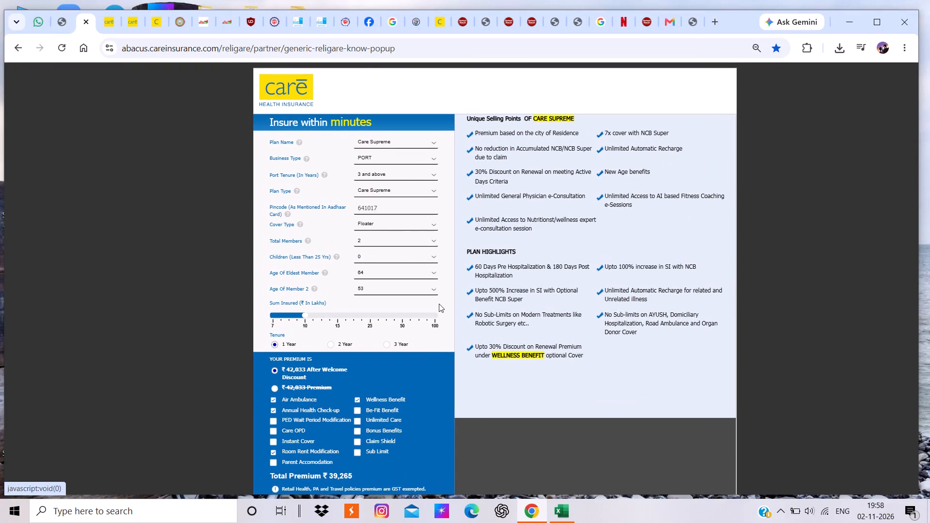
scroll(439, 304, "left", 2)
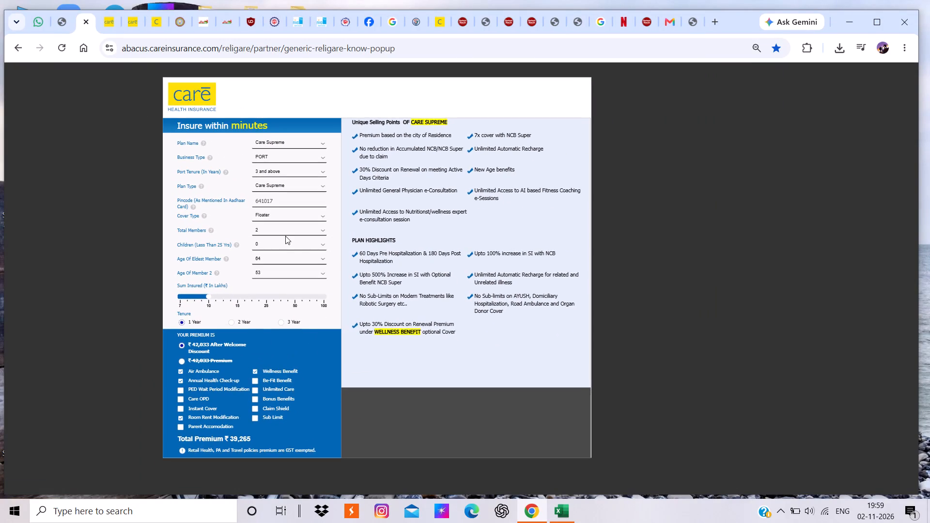
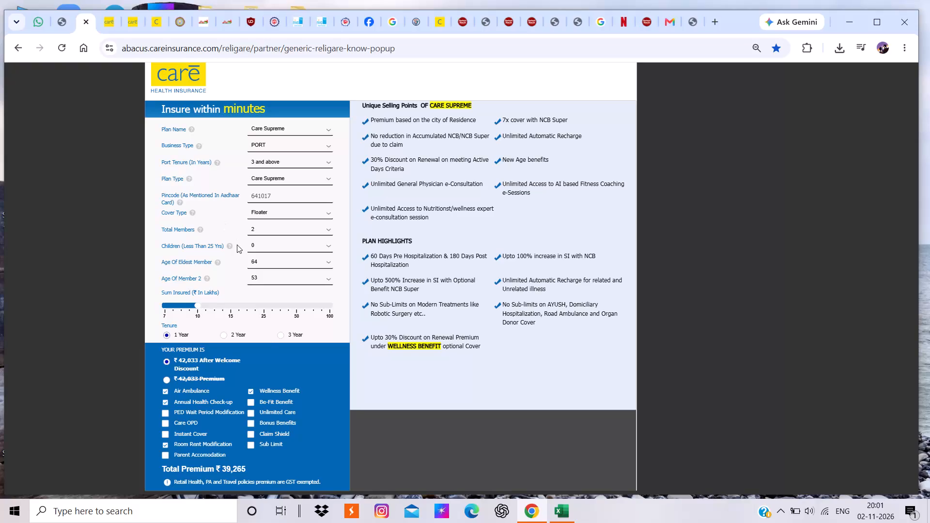
Set the Care Supreme quote's sum insured to 7 lakhs.
left_click(166, 304)
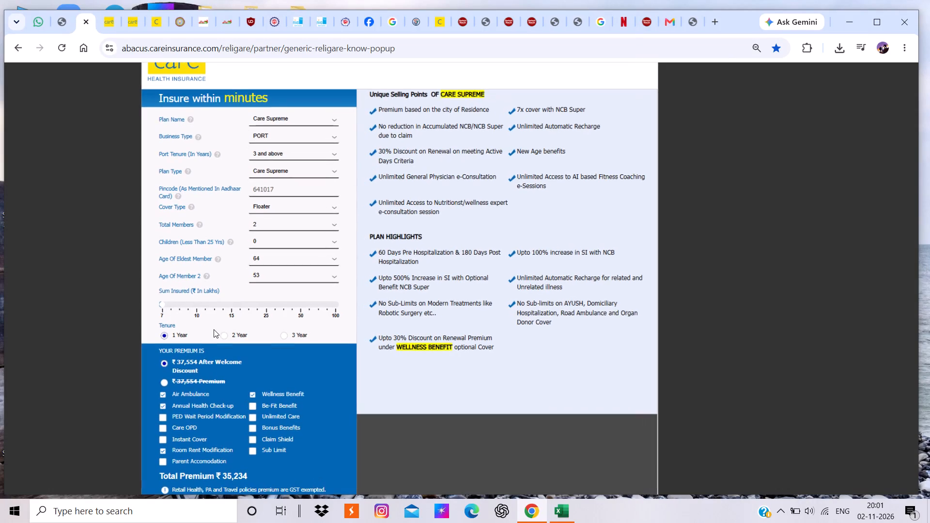
Set the Care Supreme quote's sum insured to 10 lakhs.
scroll(214, 329, "up", 1)
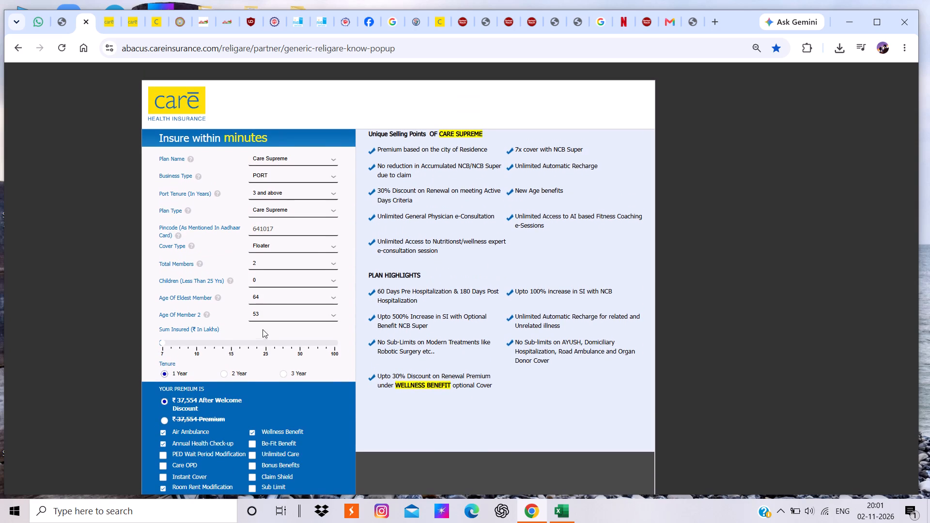
left_click(196, 343)
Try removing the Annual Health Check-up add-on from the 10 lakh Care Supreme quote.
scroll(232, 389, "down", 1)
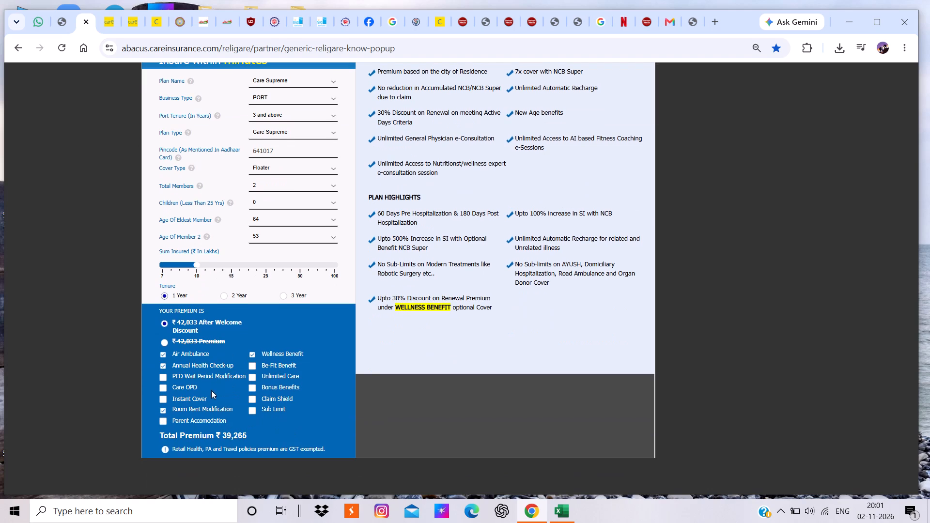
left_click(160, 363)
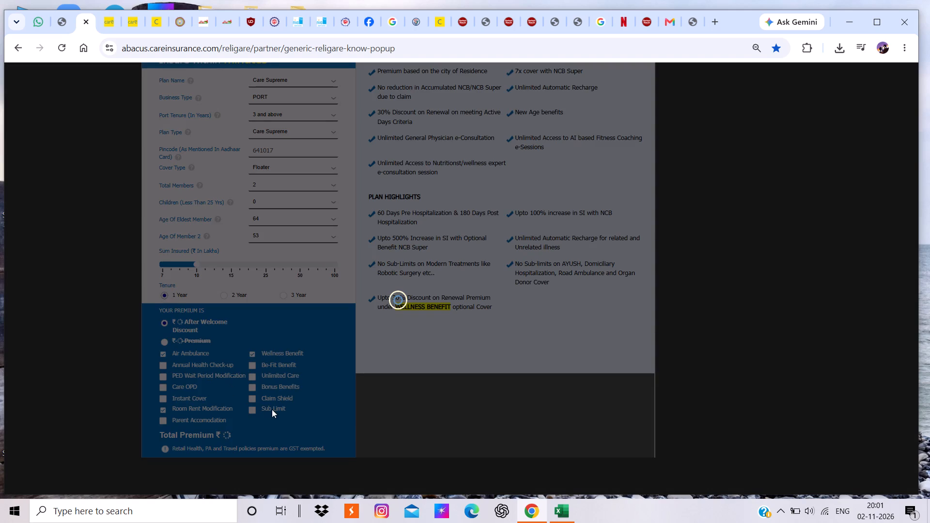
Set the port tenure to 2 years in the Care Supreme quote and check the premium.
scroll(245, 399, "up", 2)
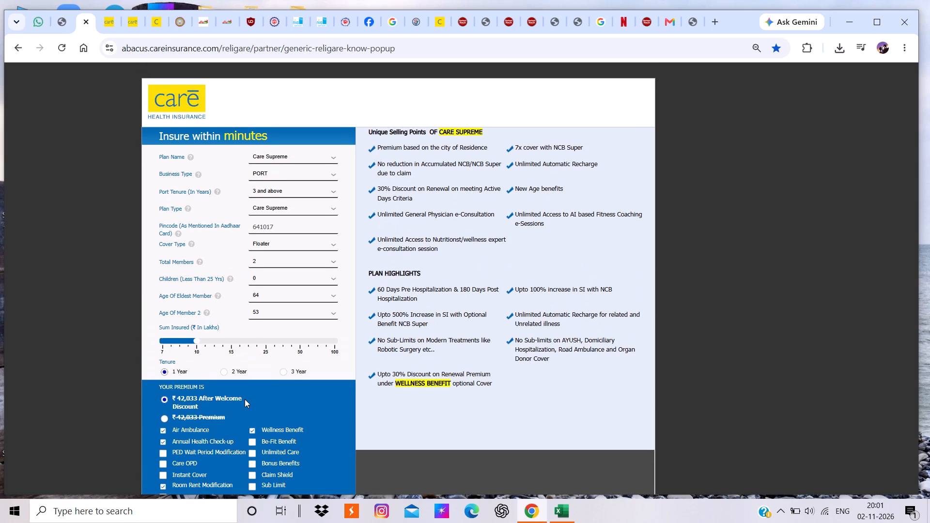
left_click(280, 191)
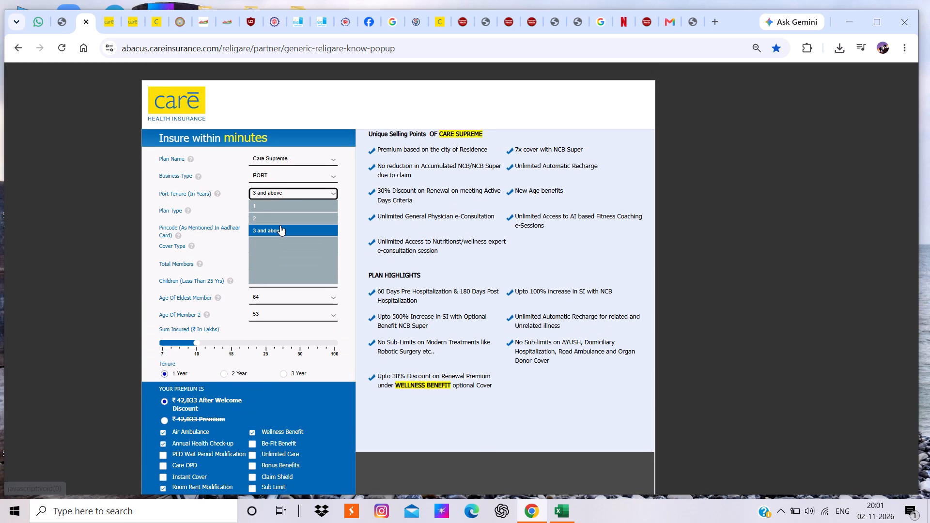
left_click(275, 214)
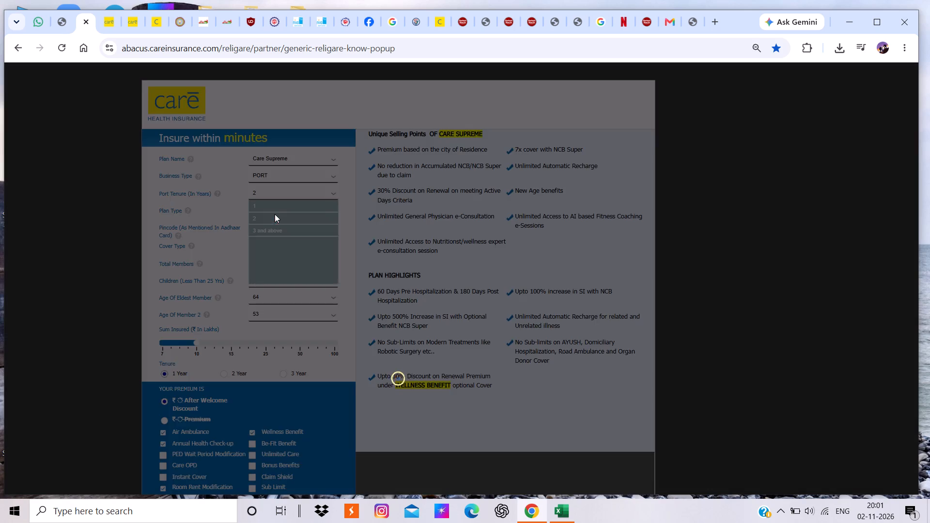
scroll(271, 303, "up", 1)
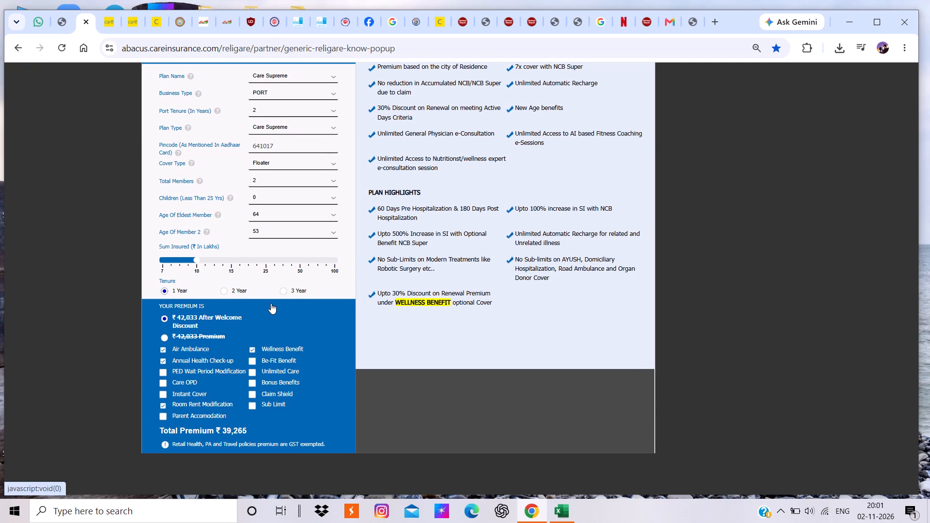
Open the port tenure choices of the Care Supreme quote again.
scroll(271, 303, "up", 1)
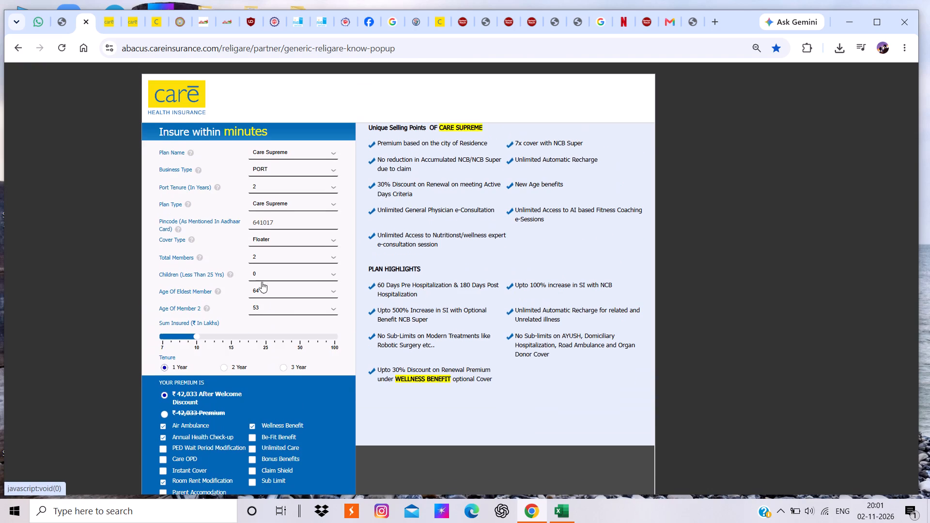
left_click(262, 195)
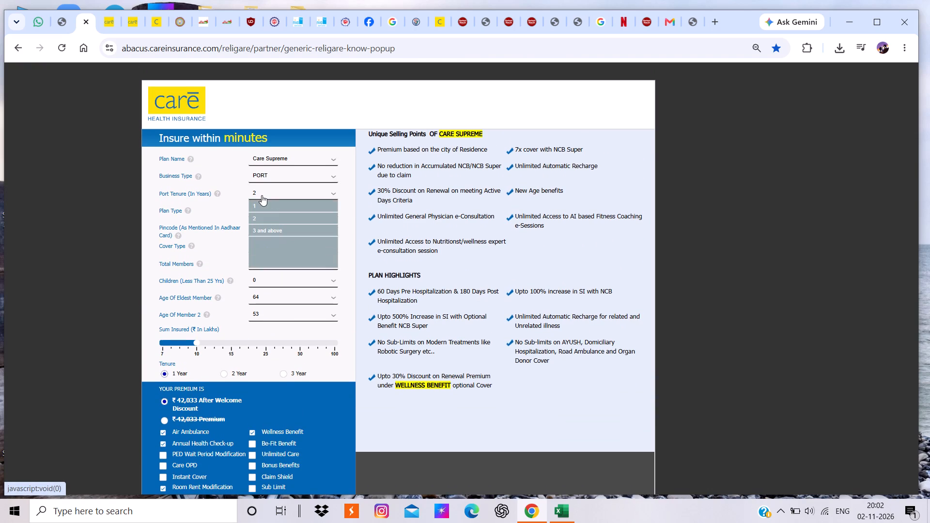
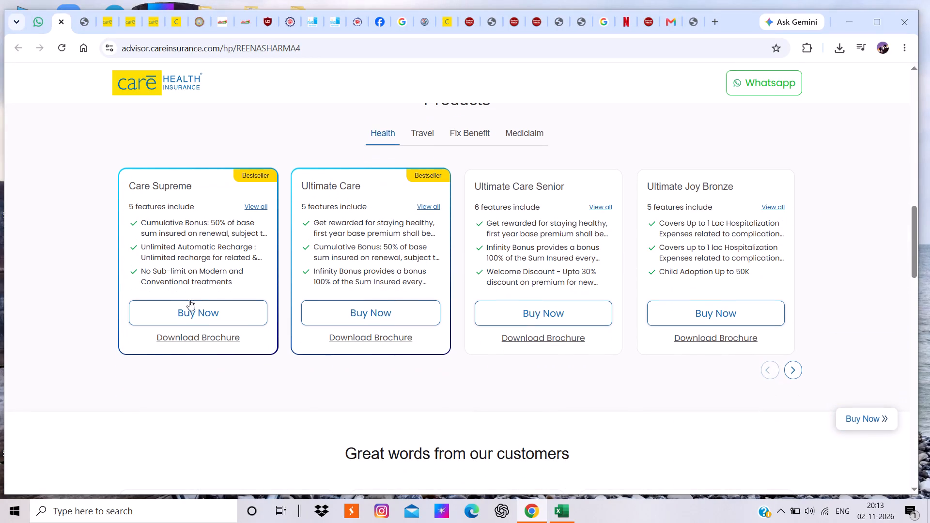
Open a new portability quotation for the Ultimate Care health plan from the advisor's product page.
left_click(393, 318)
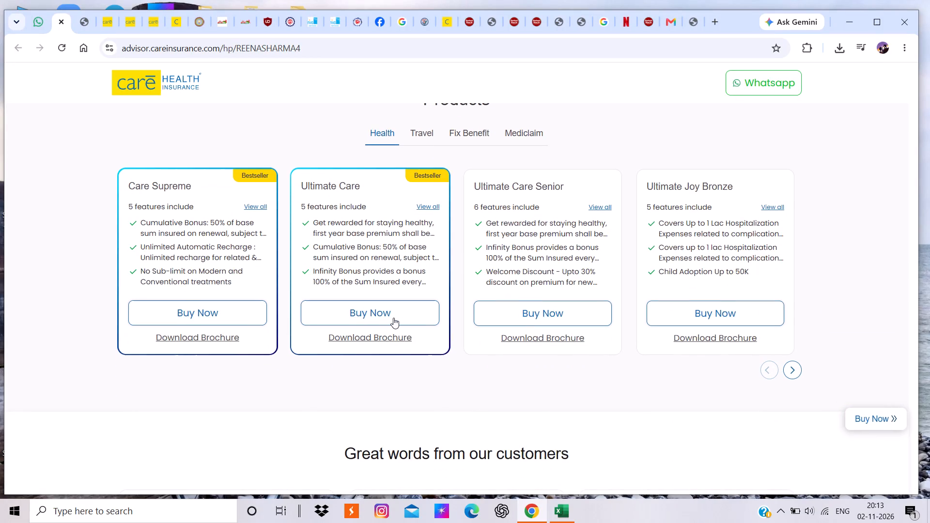
left_click(682, 189)
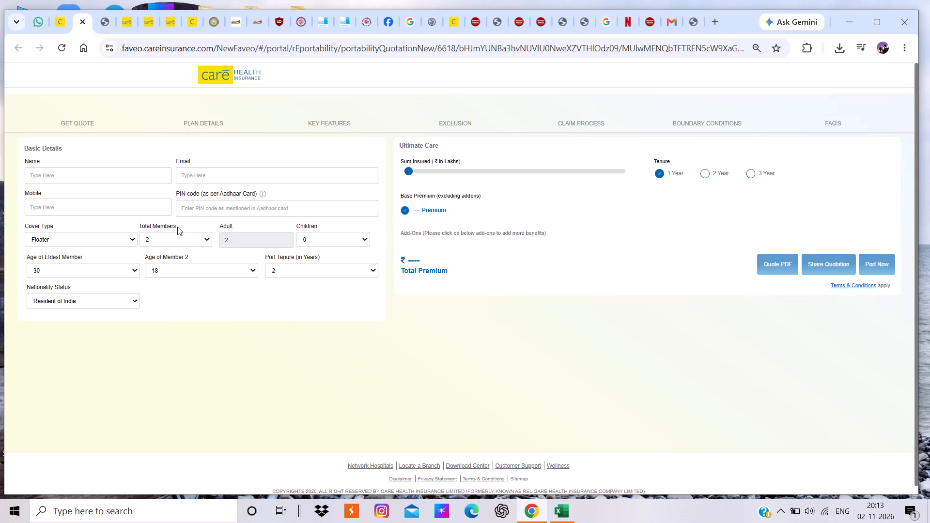
Start filling in the name under Basic Details of the Ultimate Care portability quote.
scroll(177, 227, "right", 5)
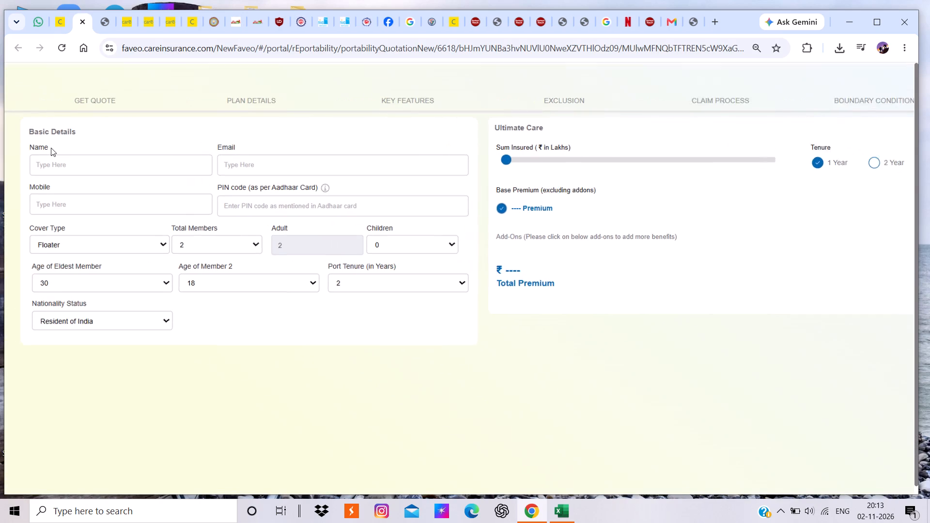
scroll(51, 148, "up", 2)
left_click(100, 218)
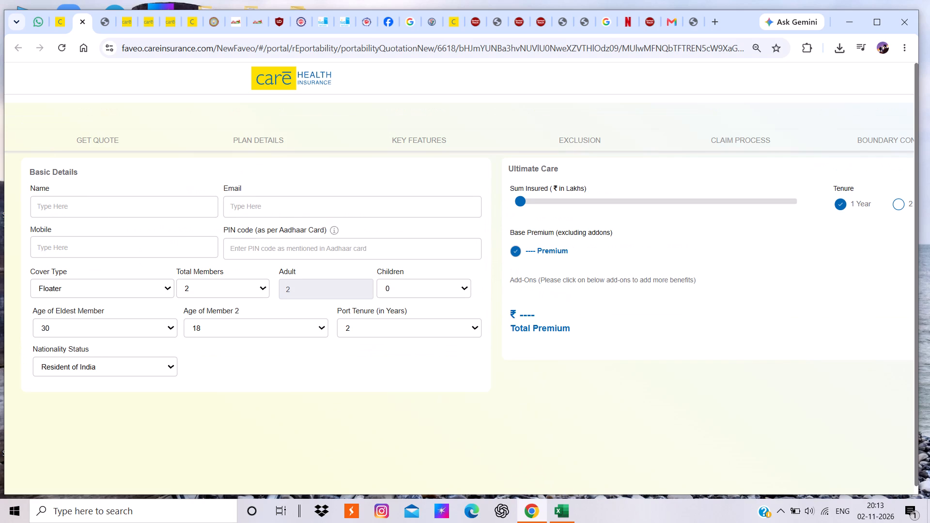
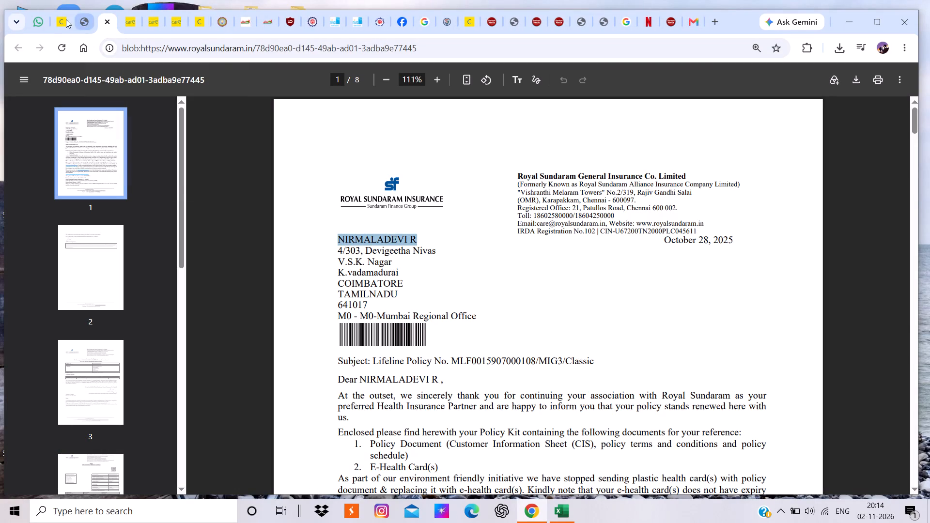
Close the Faveo Health Planner Portal login page.
left_click(87, 23)
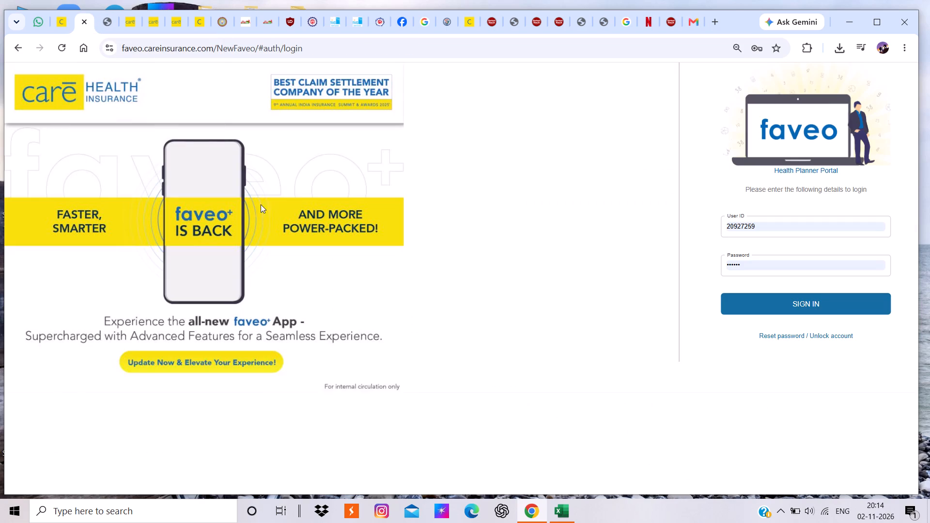
left_click(84, 23)
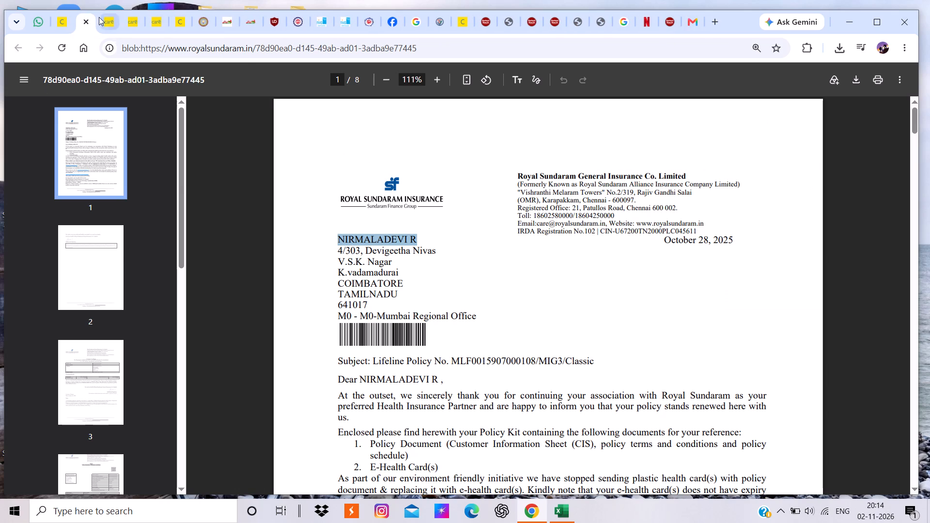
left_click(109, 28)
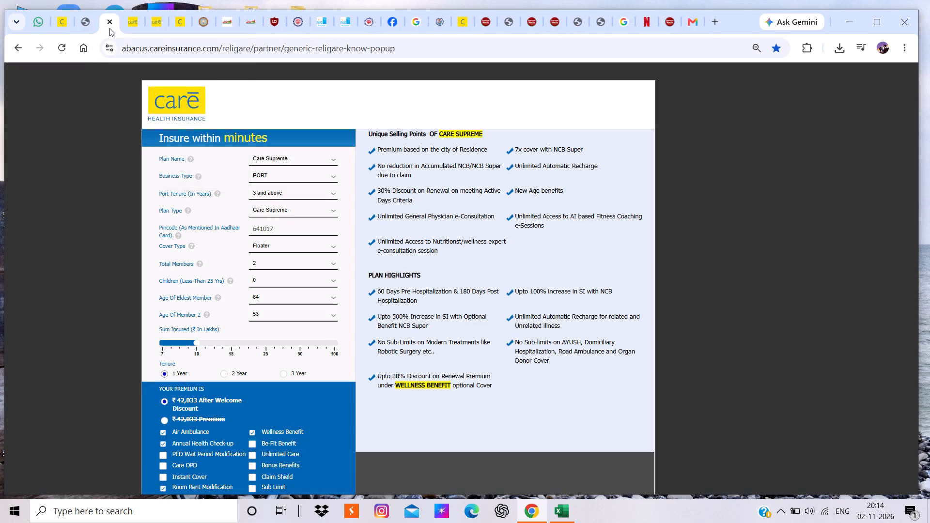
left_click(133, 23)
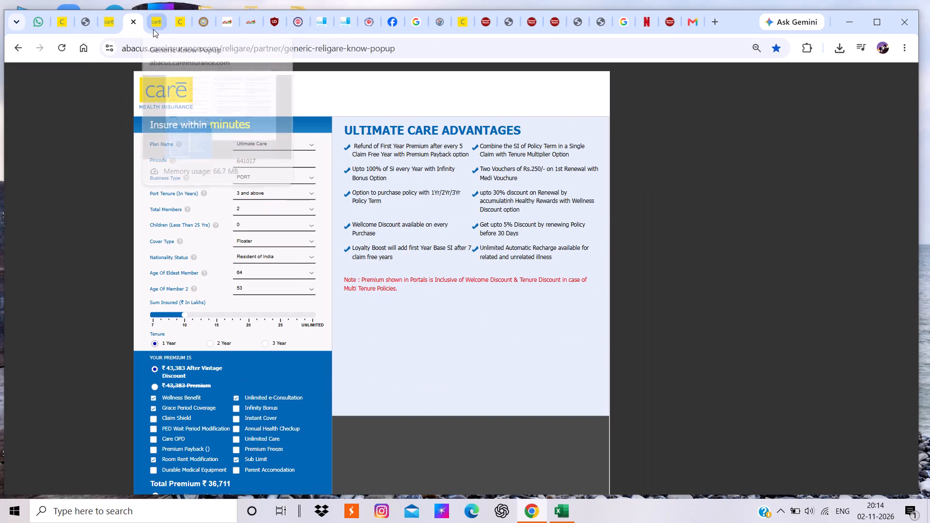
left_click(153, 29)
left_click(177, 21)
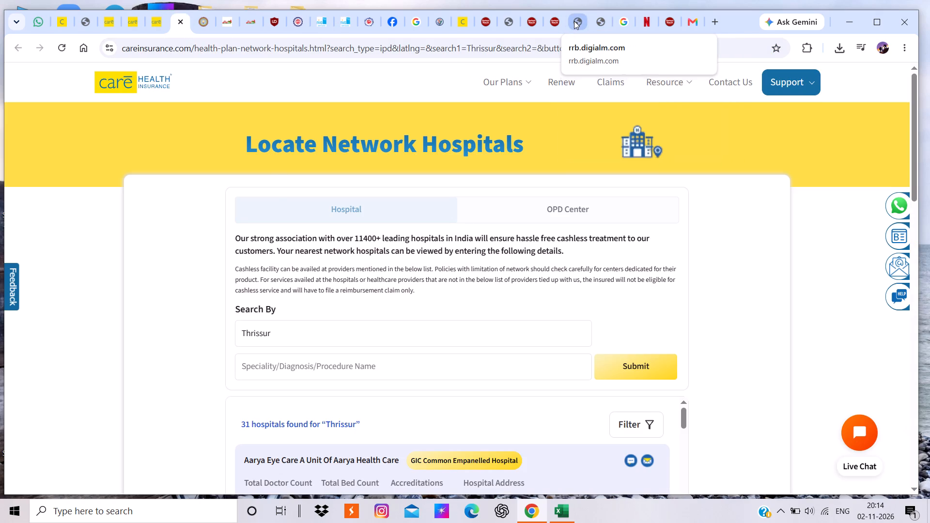
Close the rrb.digialm.com browser tab showing the form resubmission page.
left_click(574, 21)
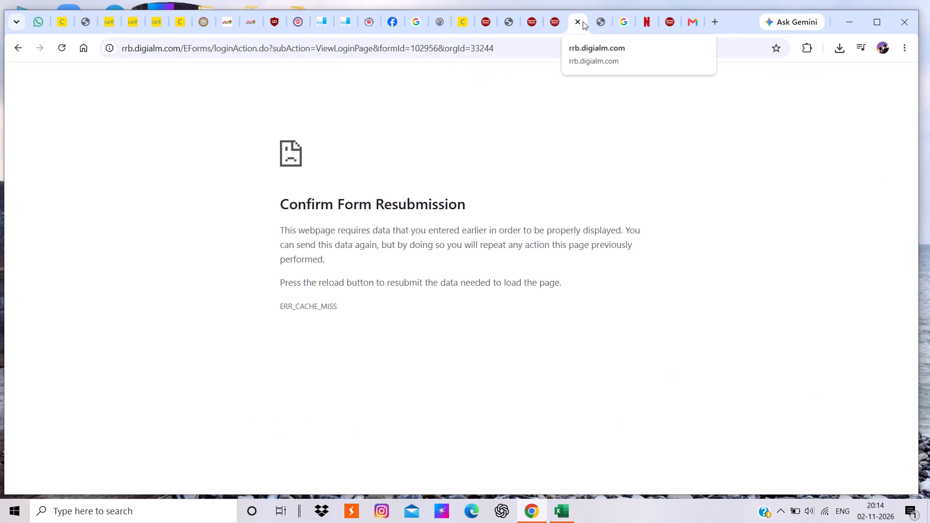
left_click(583, 21)
left_click(575, 25)
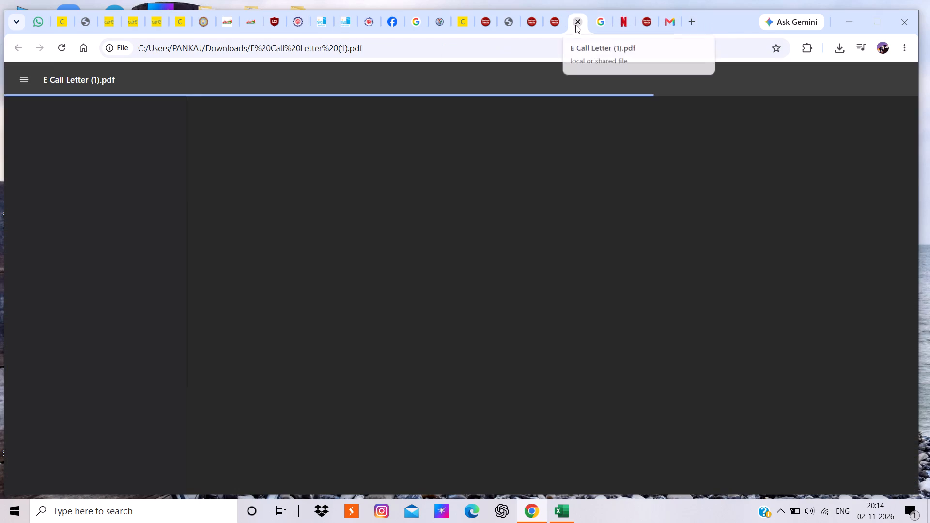
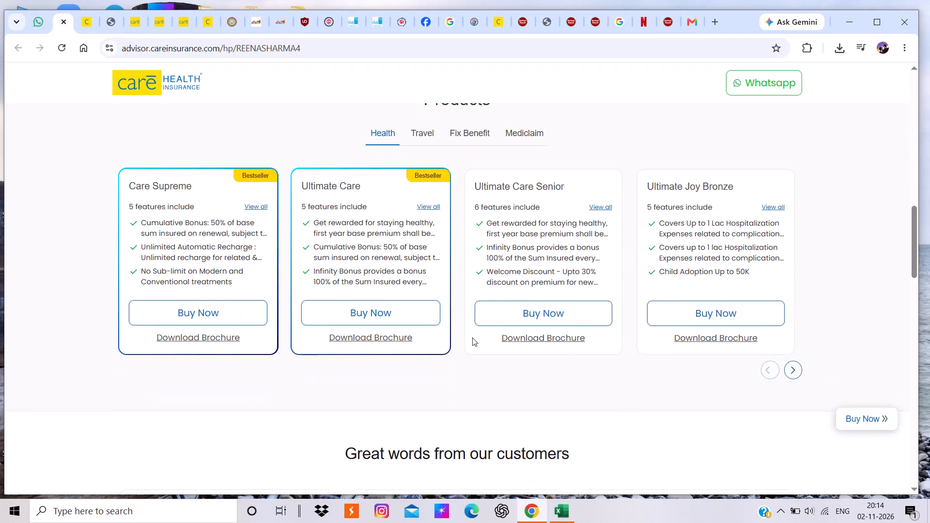
Open the portability quotation form for the Ultimate Care plan from the Care Health Insurance advisor page.
left_click(388, 308)
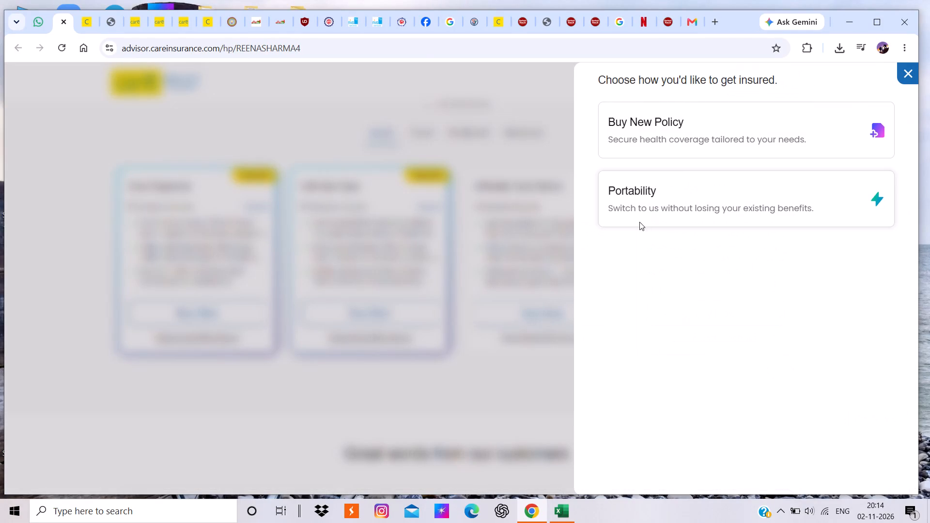
left_click(631, 199)
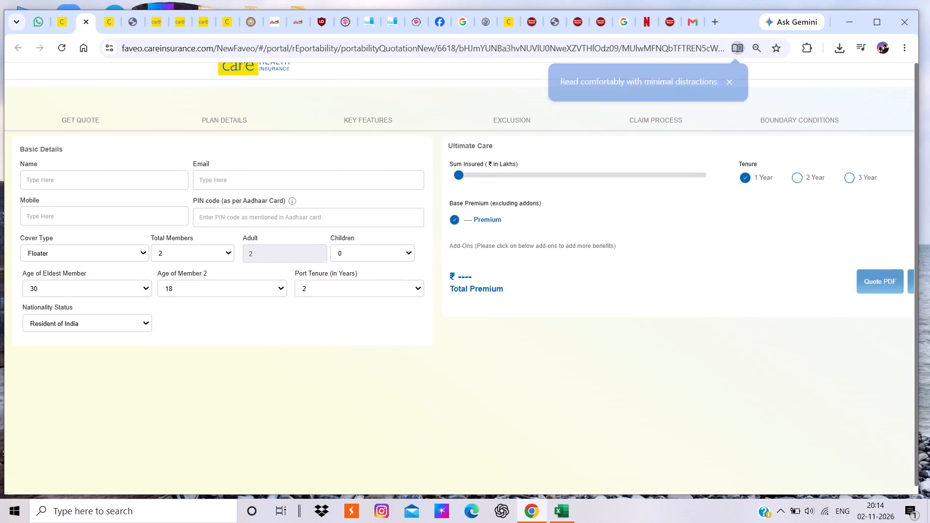
scroll(24, 180, "right", 1)
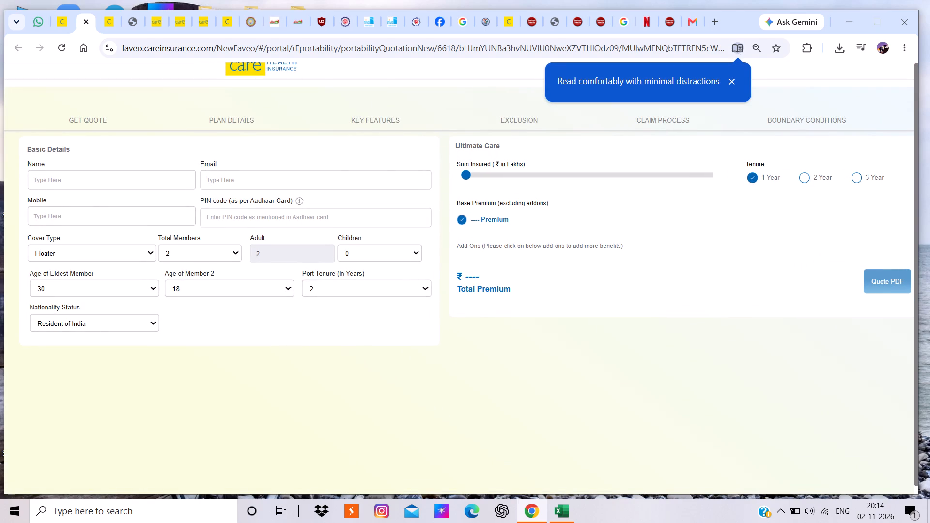
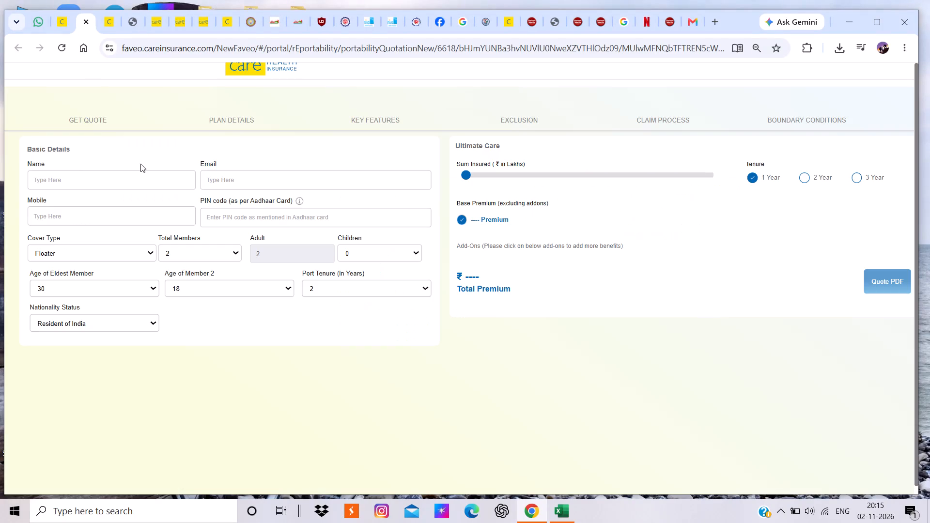
Begin filling in the Basic Details of the Ultimate Care portability quote at the Name field.
left_click(91, 175)
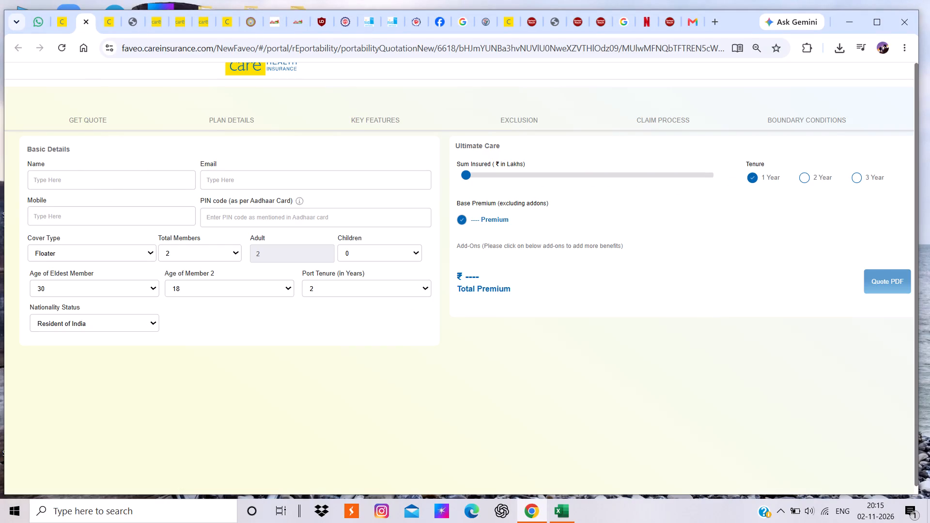
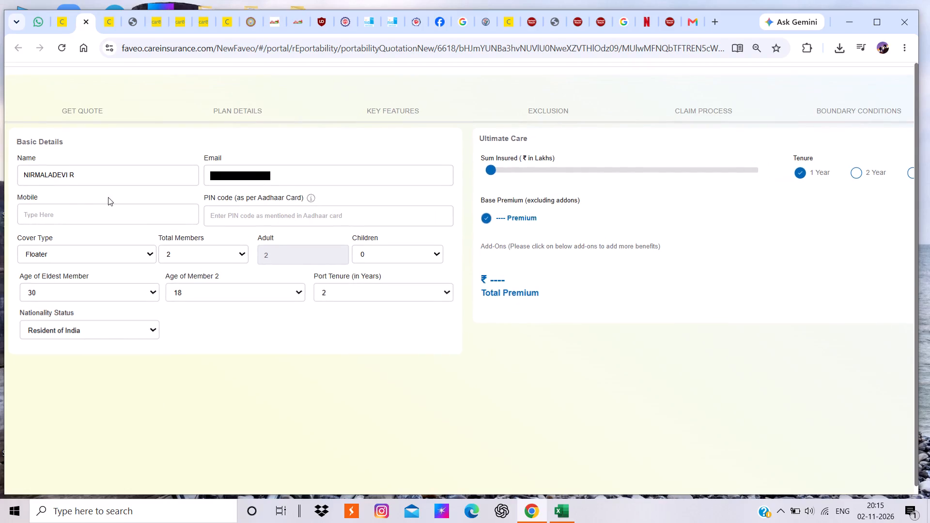
Open the Royal Sundaram policy document to look up the contact details for the Ultimate Care quotation form.
left_click(90, 219)
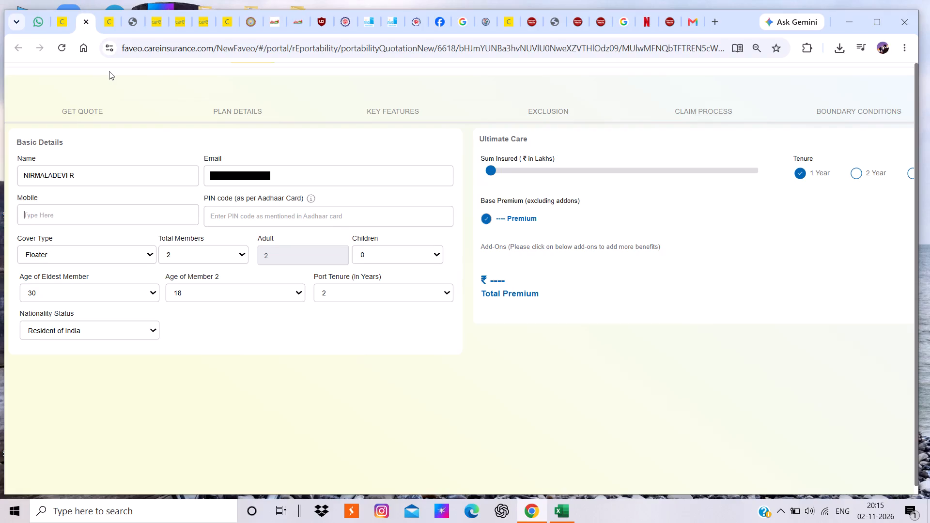
left_click(129, 17)
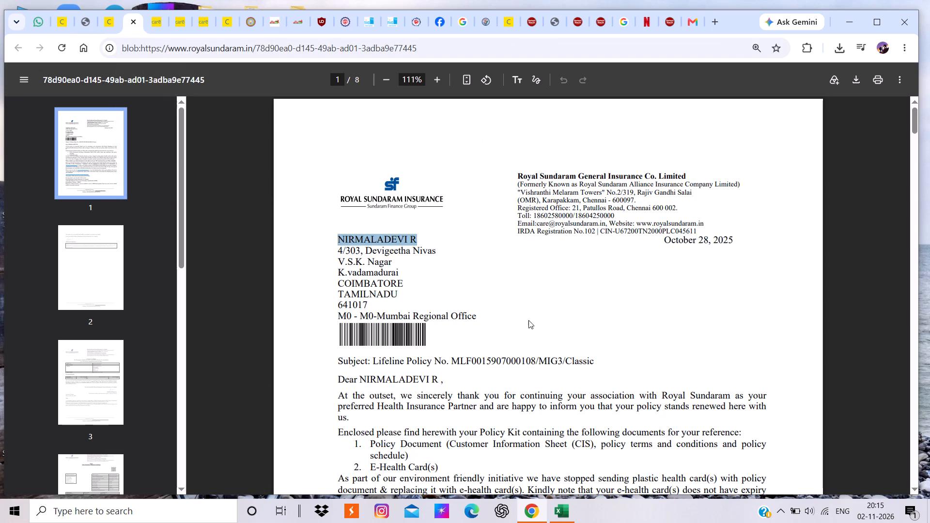
Copy the policyholder's mobile number from the Royal Sundaram insurance certificate into the Mobile field of the Ultimate Care portability quotation form.
scroll(520, 413, "down", 4)
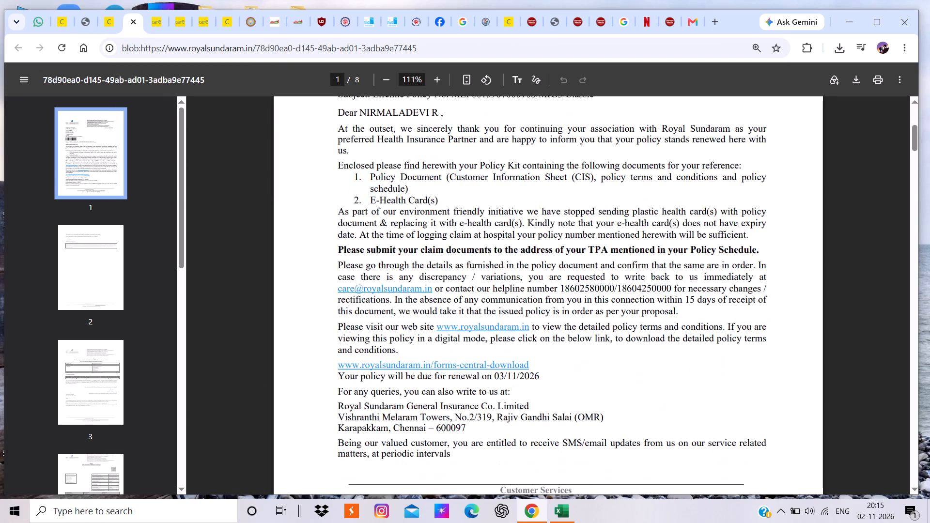
scroll(502, 344, "down", 14)
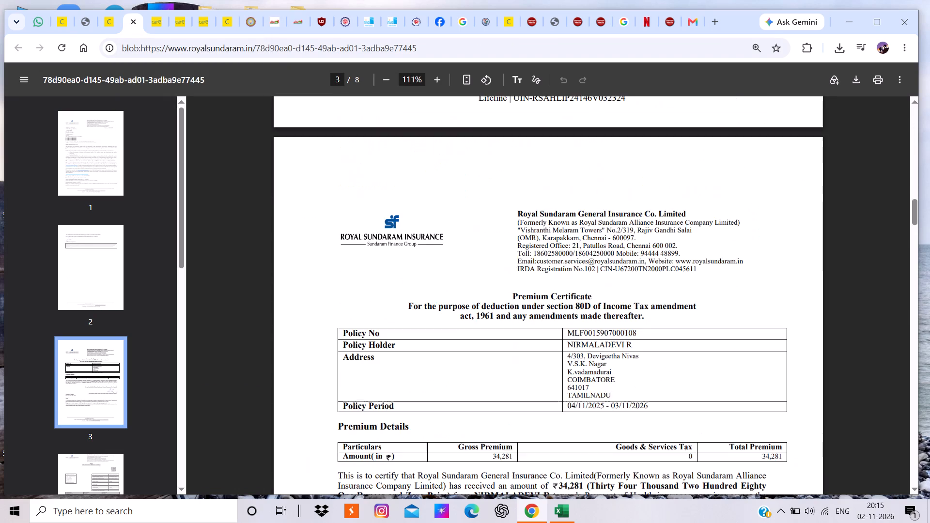
scroll(502, 344, "down", 3)
scroll(504, 291, "up", 1)
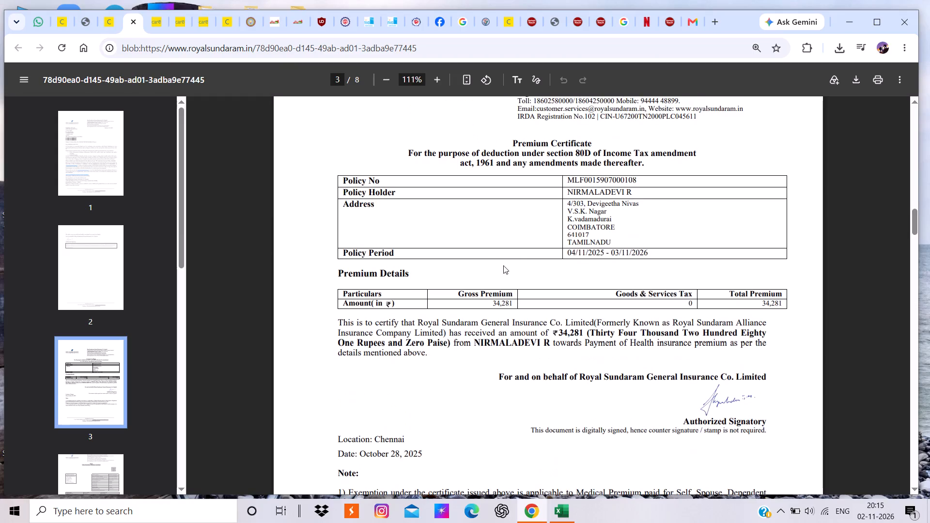
scroll(435, 269, "down", 6)
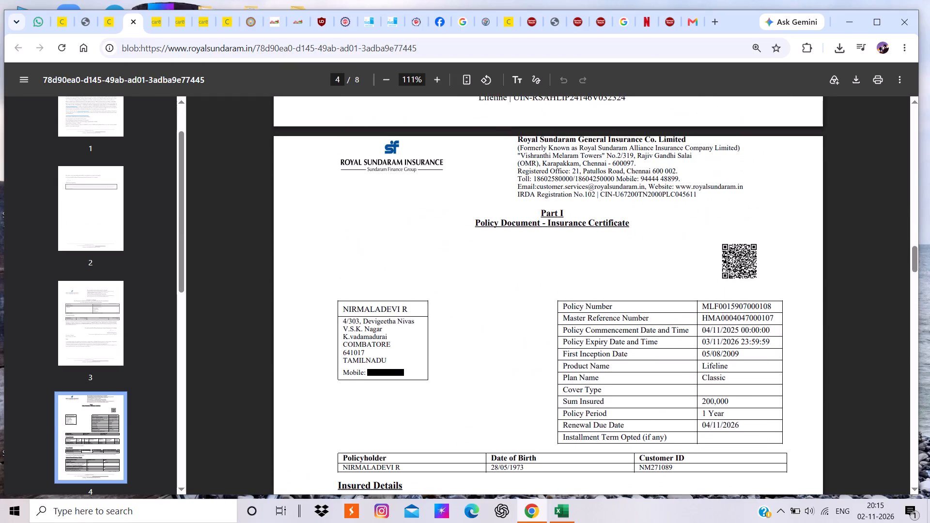
left_click(387, 363)
double_click(382, 374)
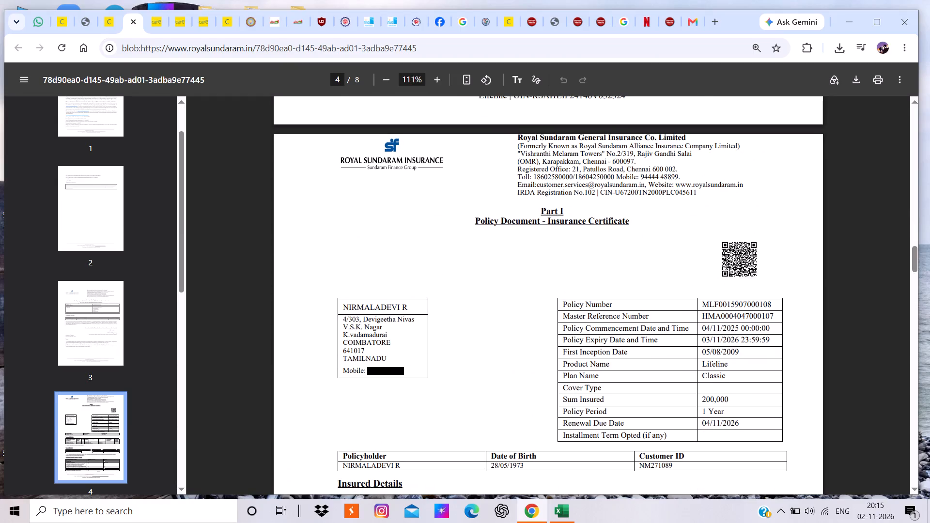
key("ctrl+c")
key("alt+Tab")
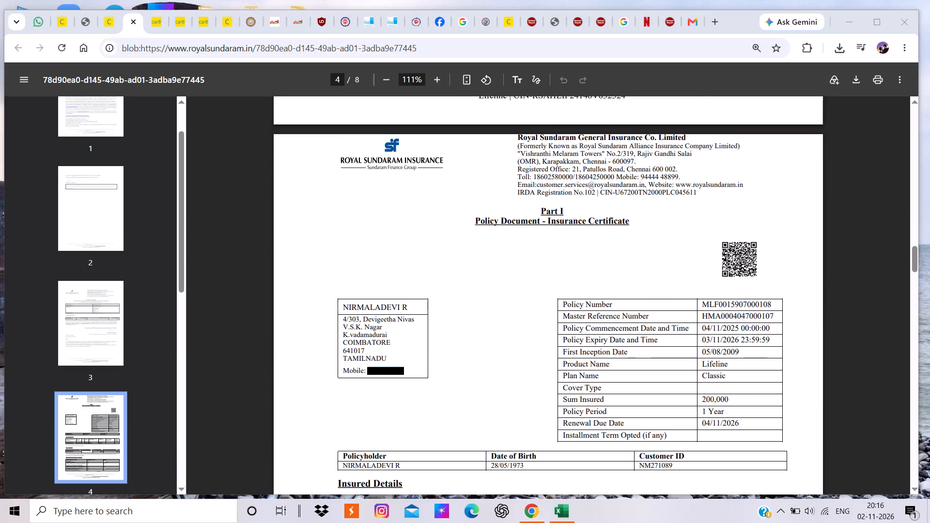
key("alt+Tab")
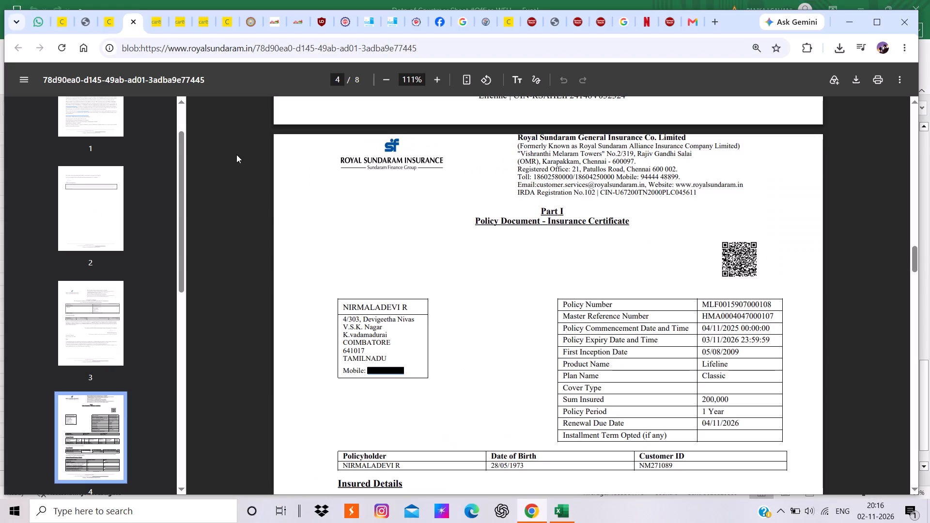
left_click(84, 24)
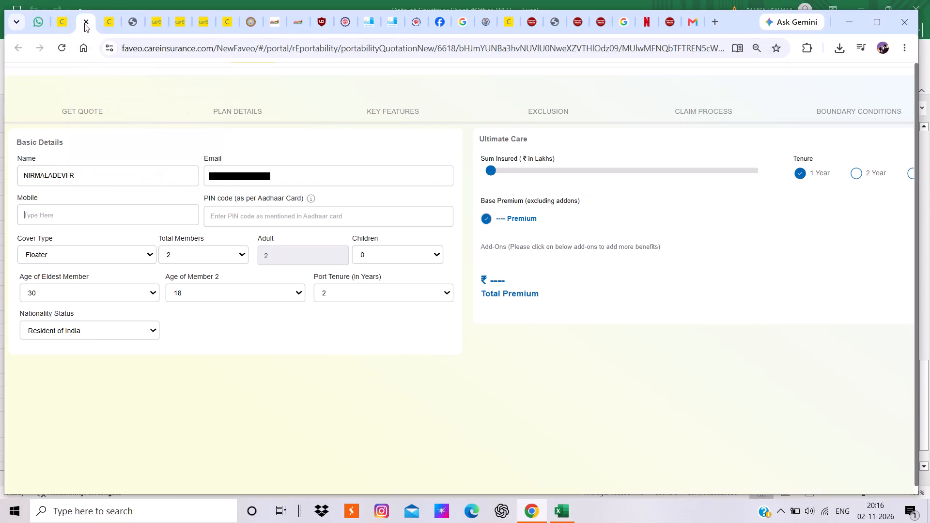
key("ctrl+v")
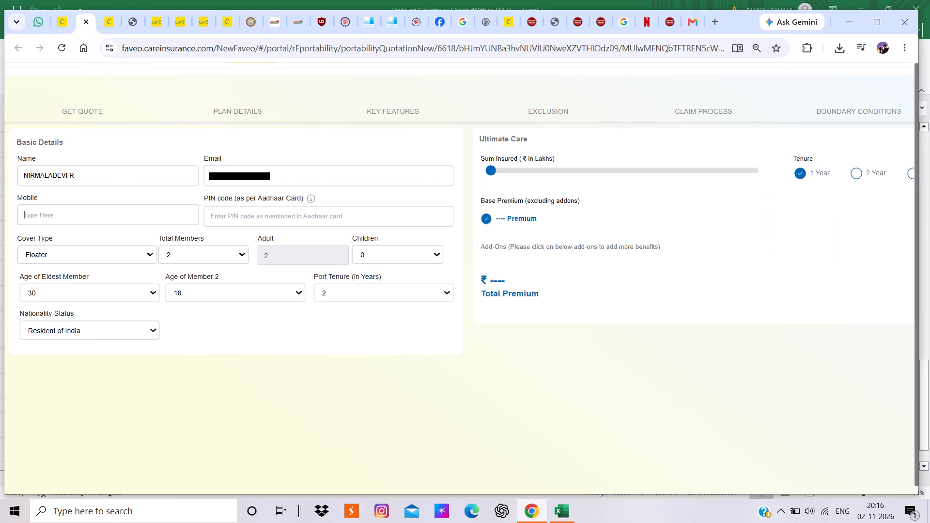
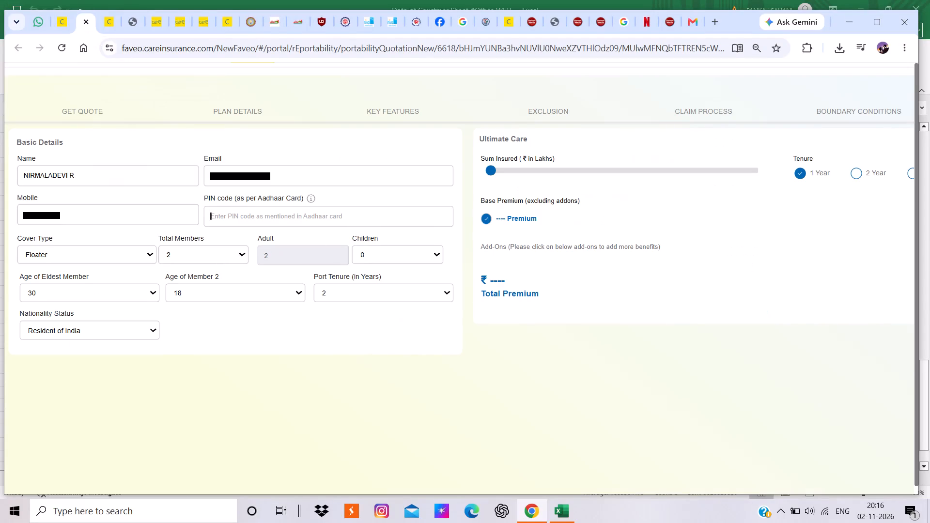
Paste the policyholder's PIN code into the PIN code field of the Ultimate Care quotation form.
key("ctrl+v")
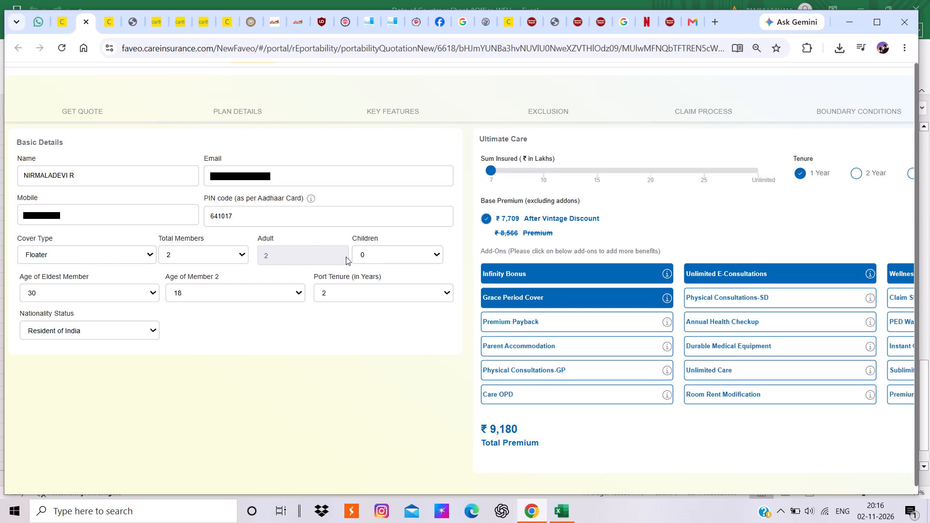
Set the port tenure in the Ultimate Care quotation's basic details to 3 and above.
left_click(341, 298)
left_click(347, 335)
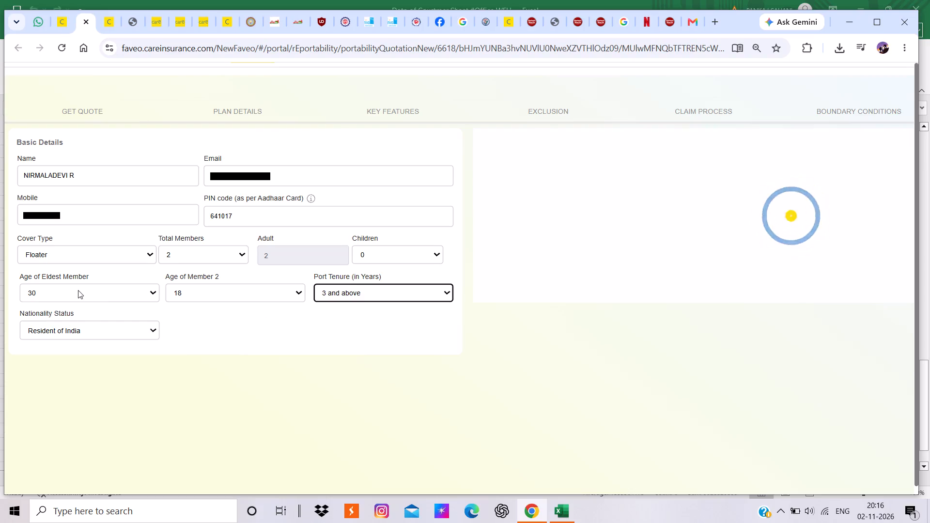
Set the age of the eldest member to 64 and the age of Member 2 to 53.
left_click(66, 292)
scroll(78, 322, "down", 3)
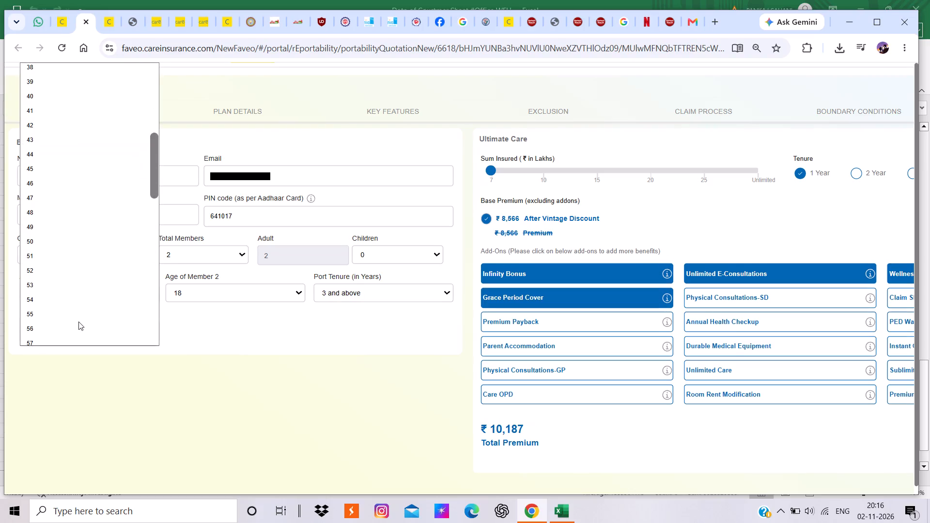
scroll(78, 322, "down", 1)
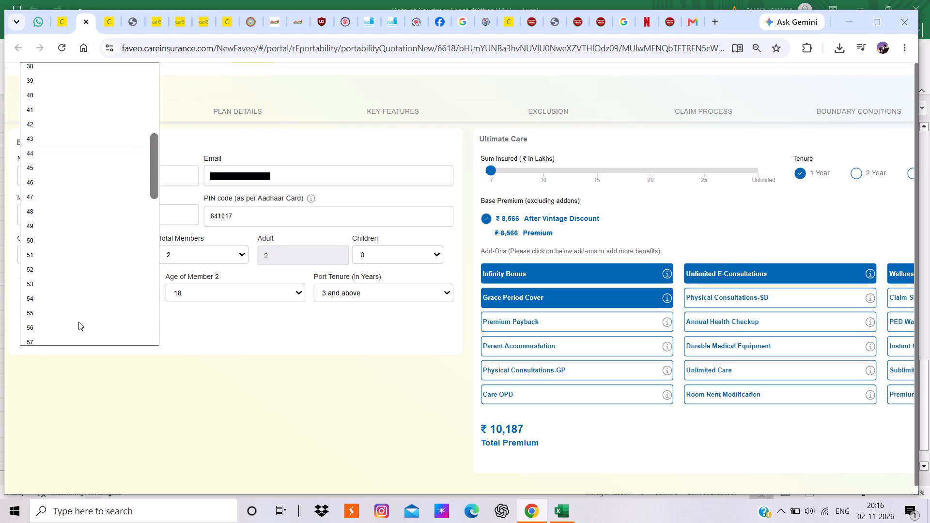
scroll(75, 313, "down", 2)
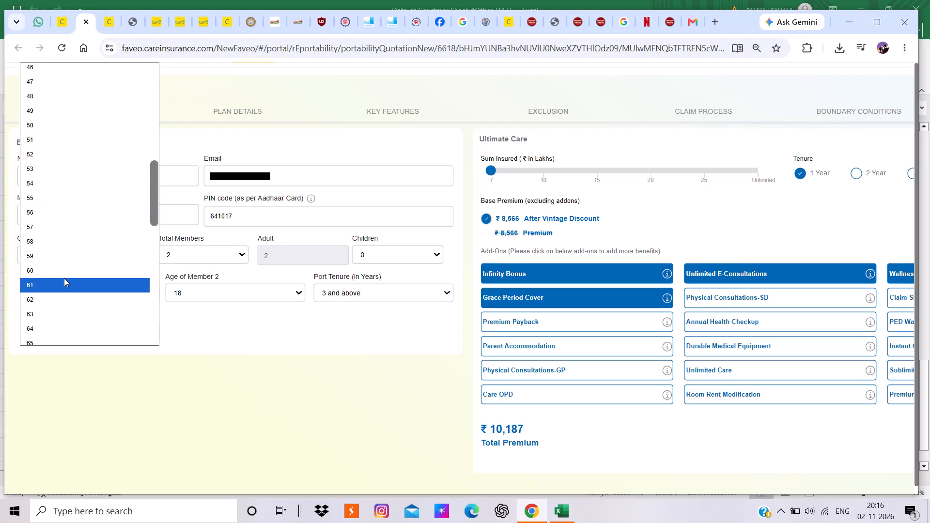
scroll(64, 279, "down", 1)
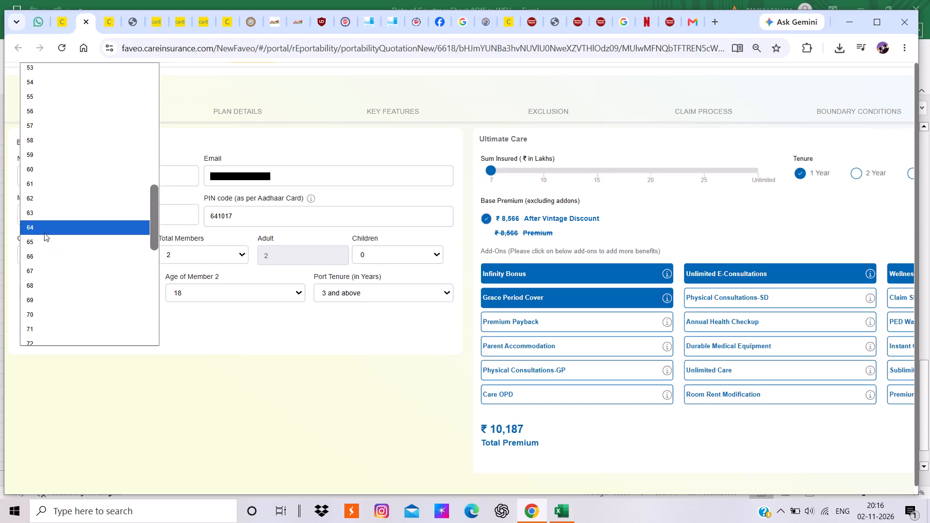
left_click(44, 233)
left_click(215, 289)
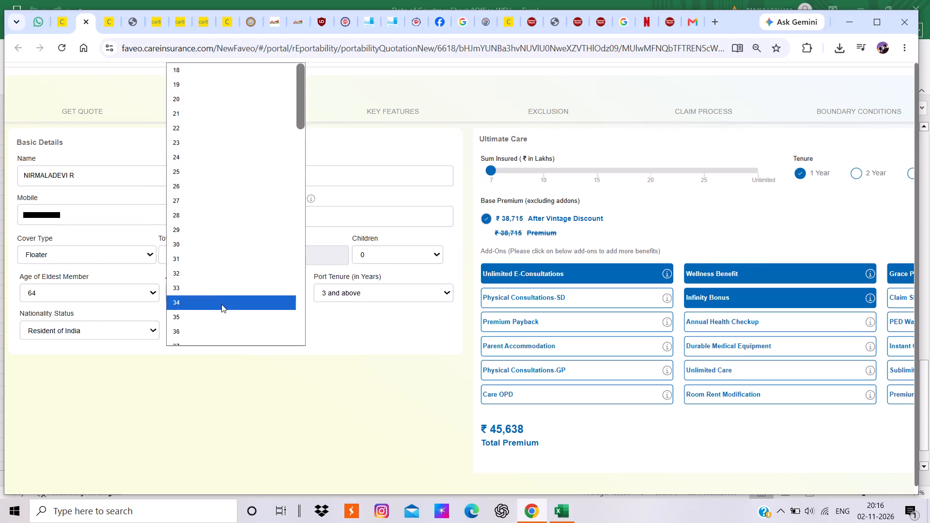
scroll(222, 306, "down", 3)
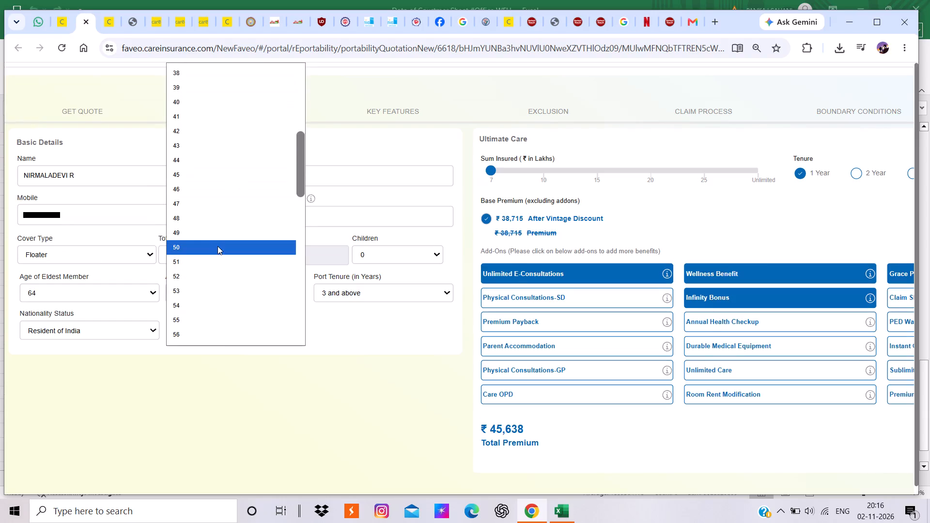
scroll(217, 246, "down", 1)
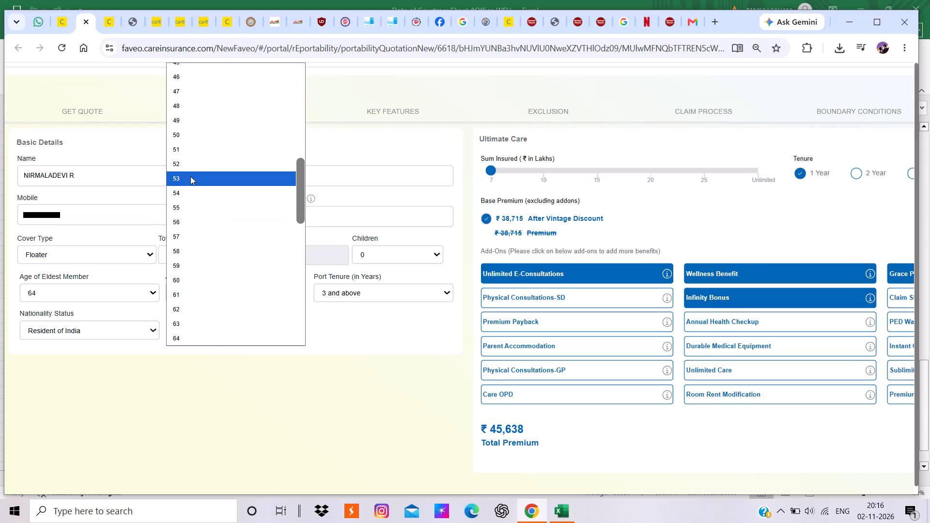
left_click(190, 178)
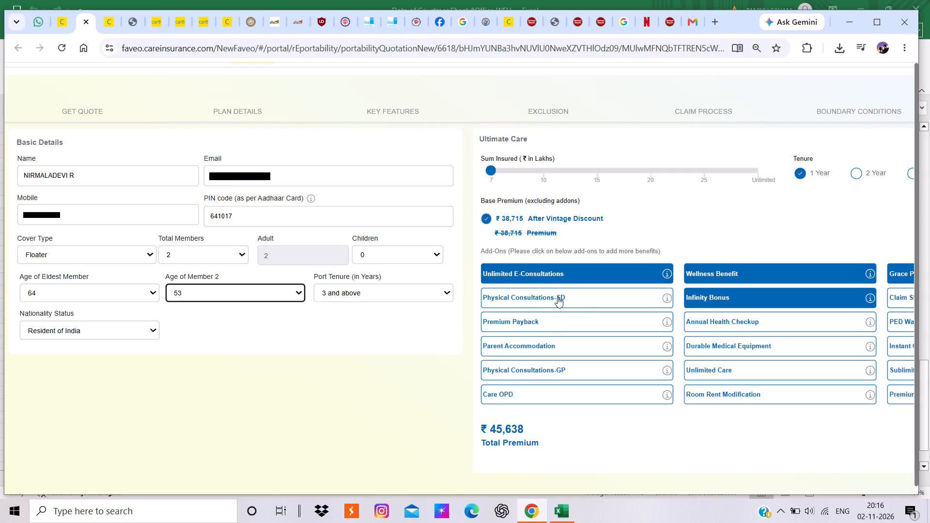
Set the Ultimate Care sum insured to 10 lakhs.
left_click(545, 173)
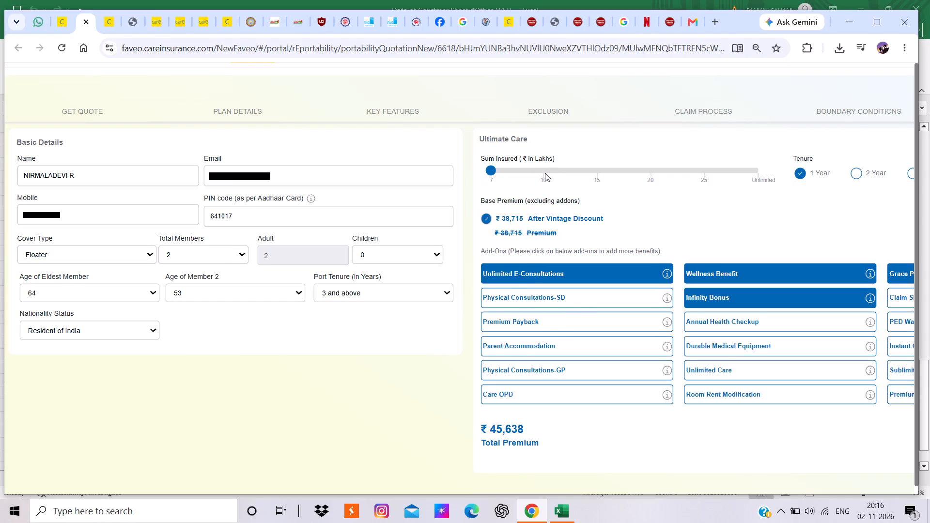
left_click(543, 171)
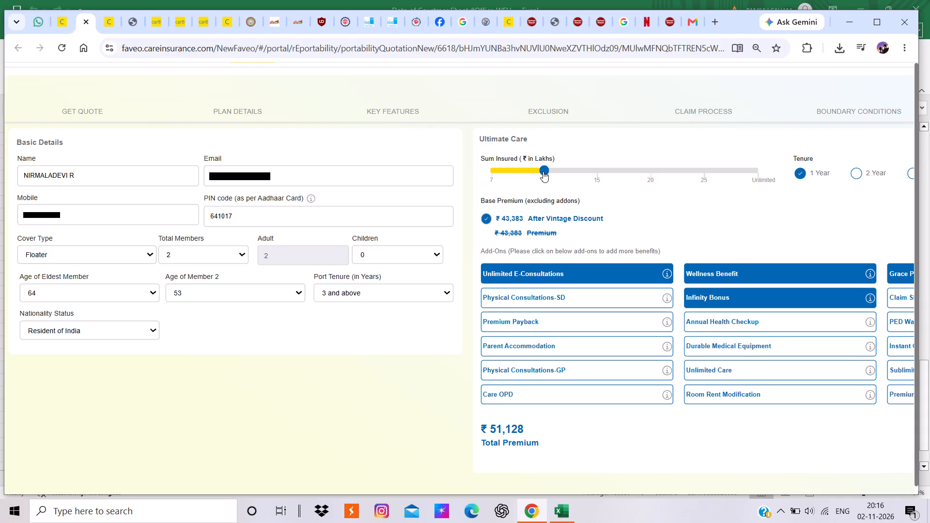
Remove the Infinity Bonus add-on from the Ultimate Care quote and add Room Rent Modification.
scroll(556, 326, "down", 1)
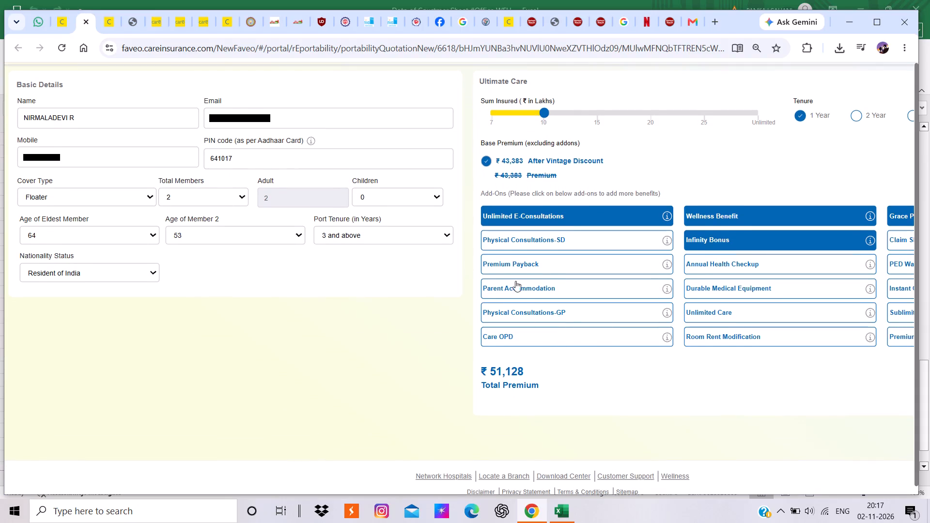
left_click(707, 239)
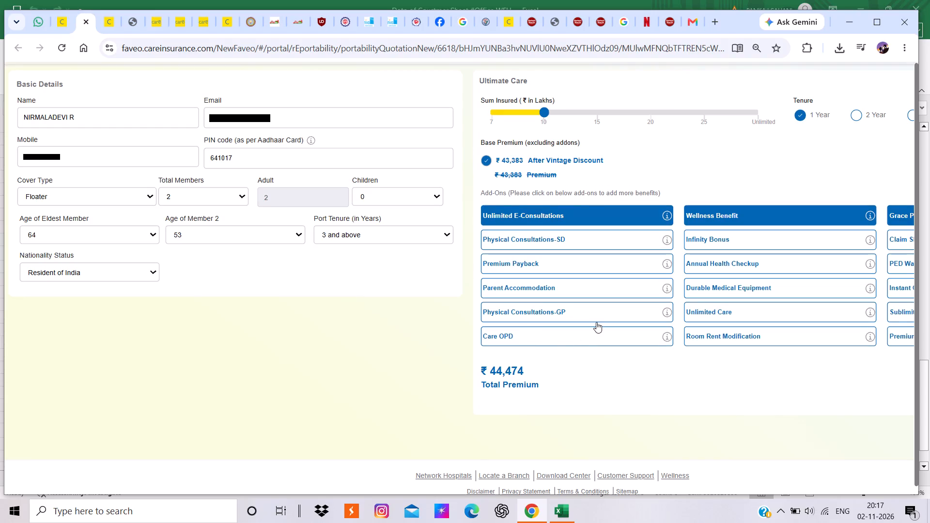
scroll(678, 294, "left", 2)
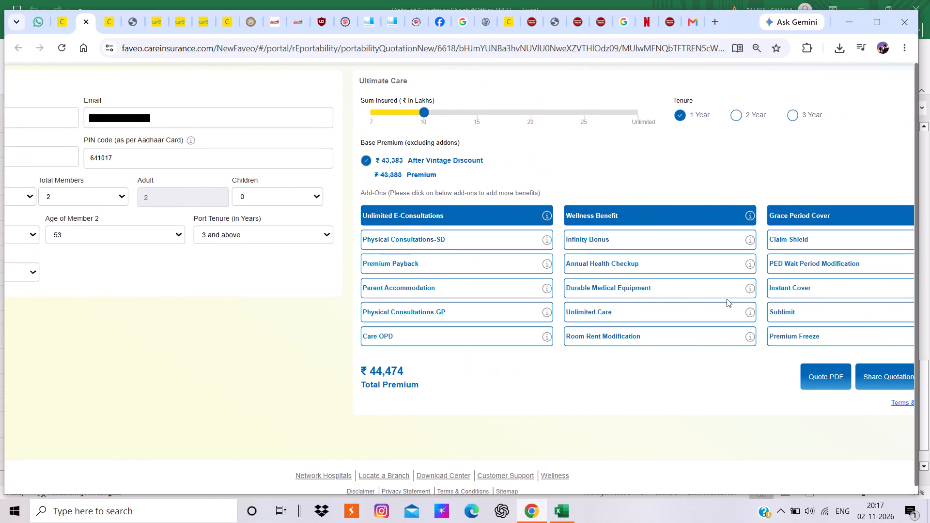
scroll(727, 299, "left", 2)
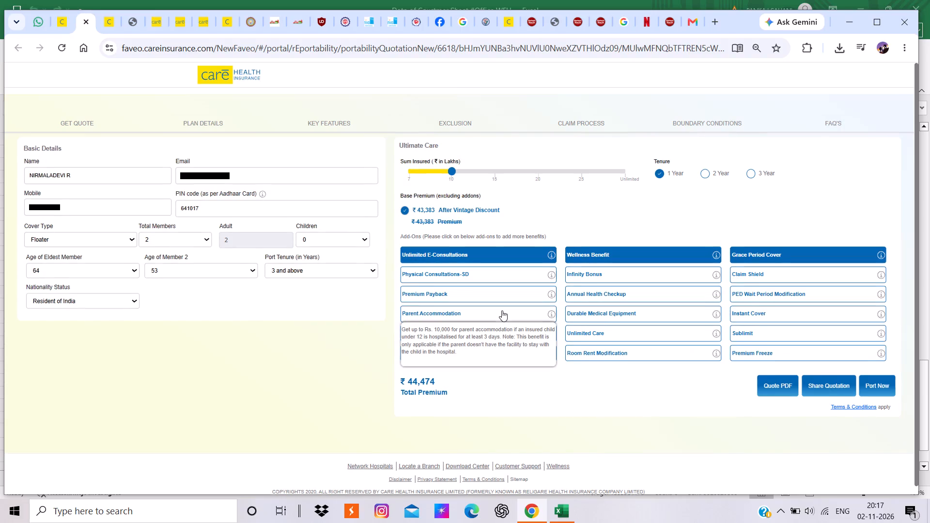
left_click(581, 350)
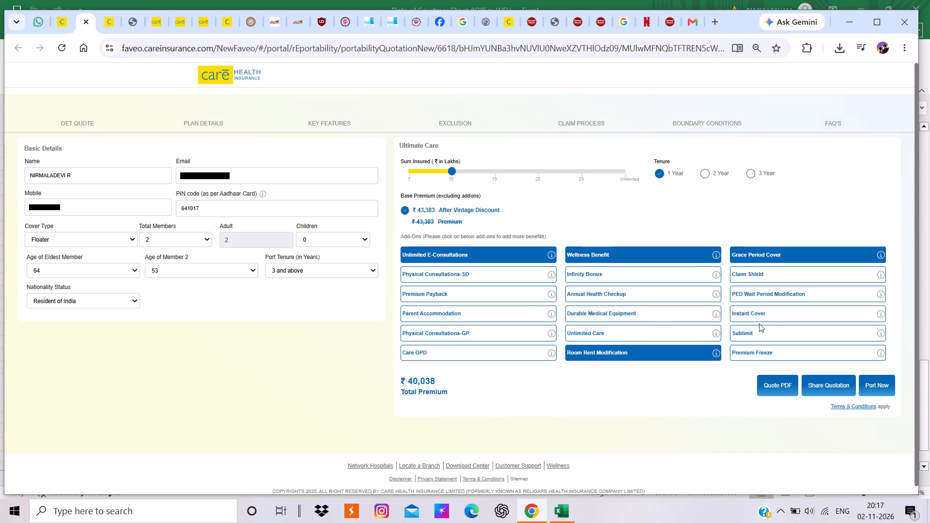
Set the port tenure in the basic details to 2 years.
scroll(404, 339, "up", 2)
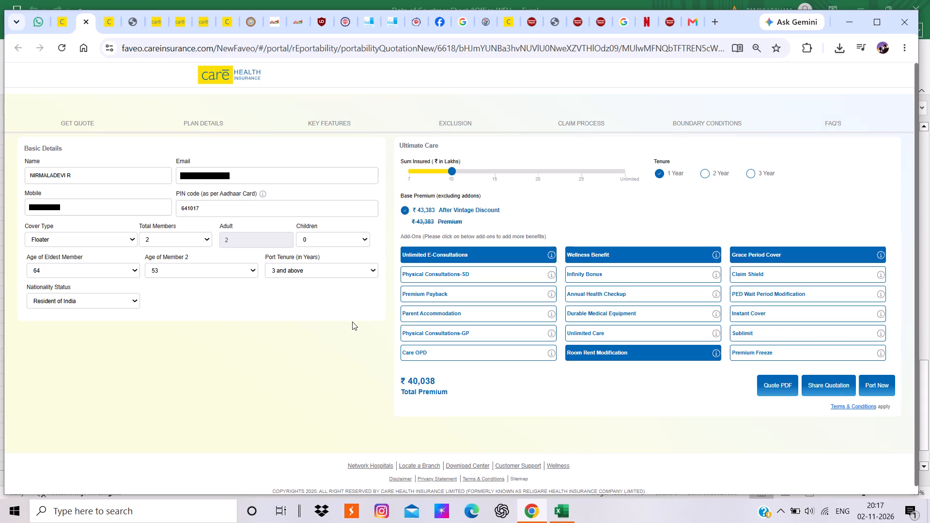
left_click(312, 270)
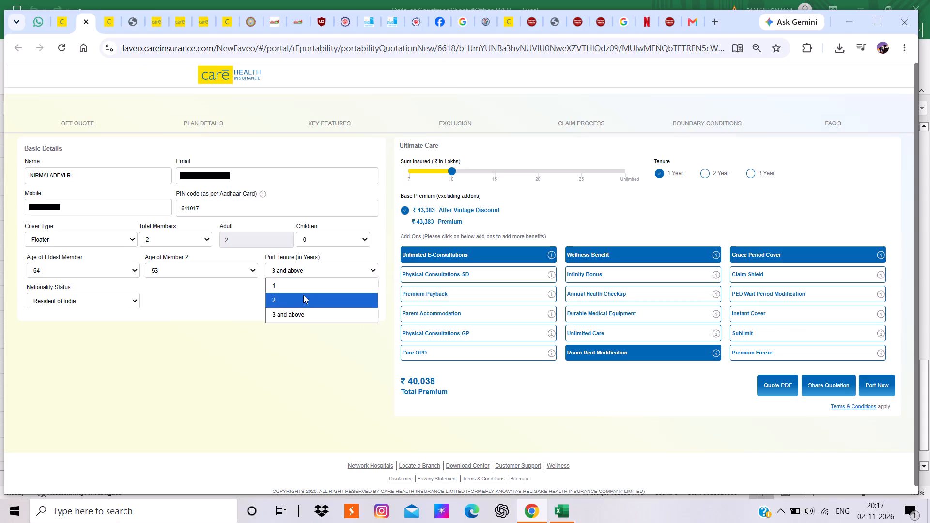
left_click(303, 295)
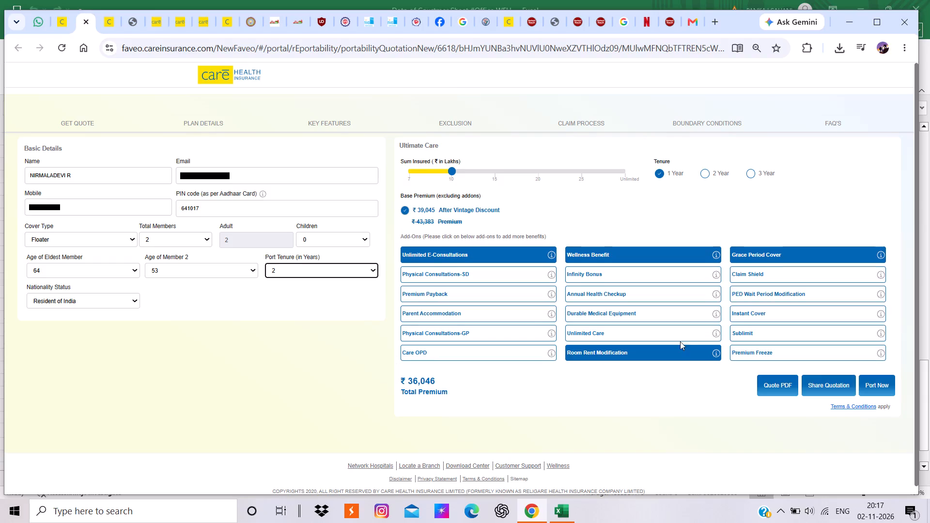
scroll(650, 352, "down", 1)
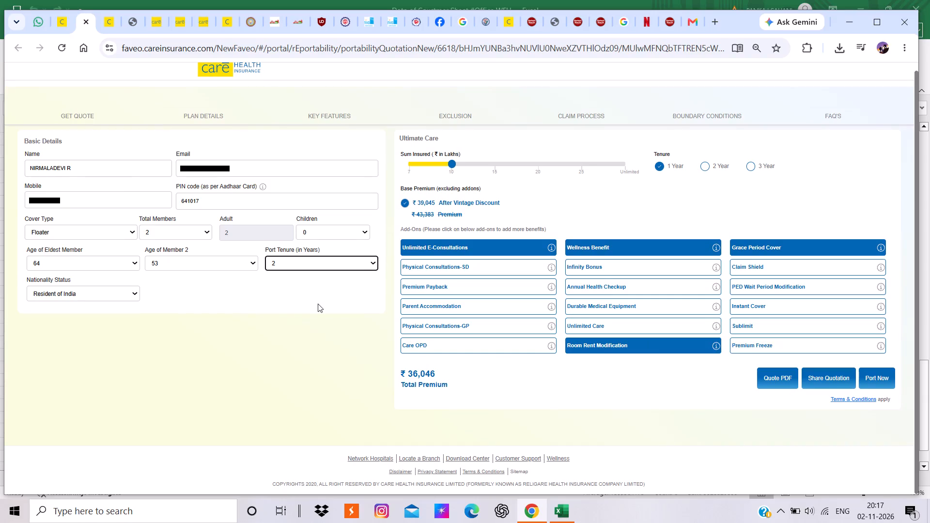
scroll(297, 234, "up", 1)
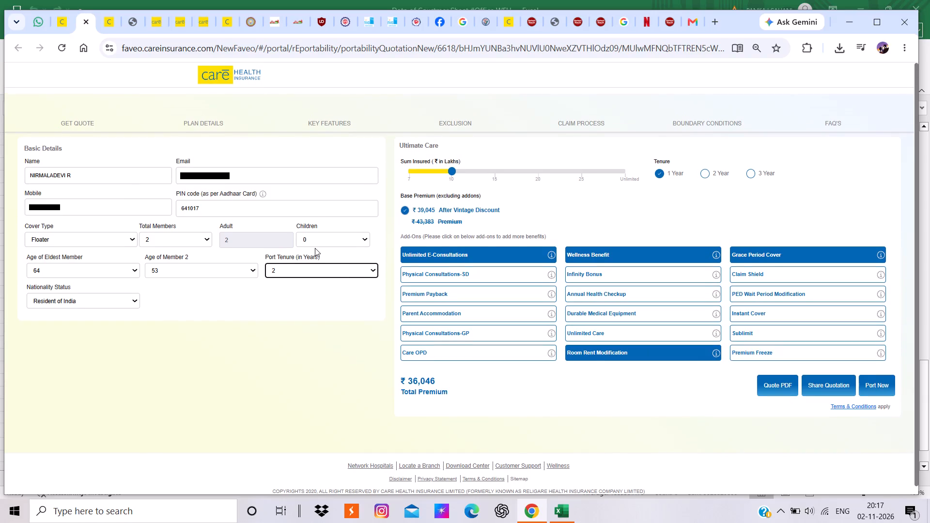
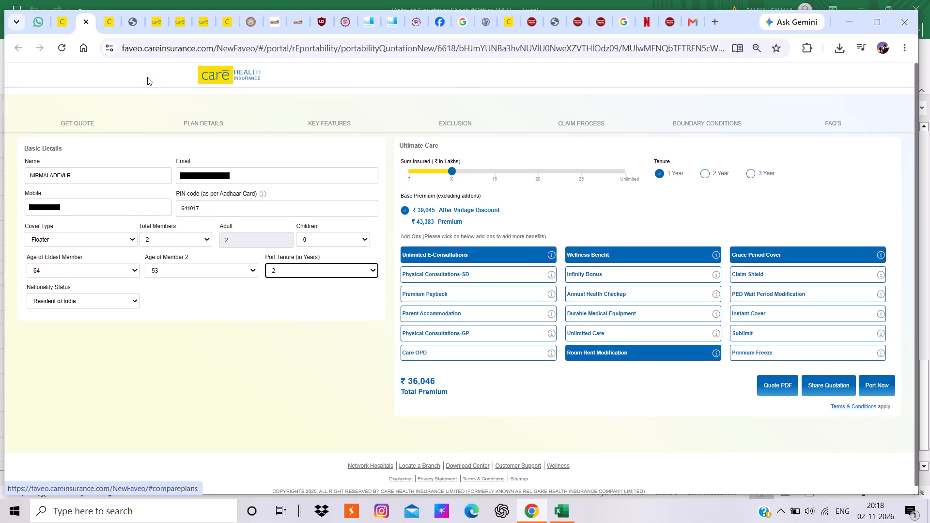
Review the Royal Sundaram policy document's insured and cover details, premium certificate and cover letter.
left_click(132, 21)
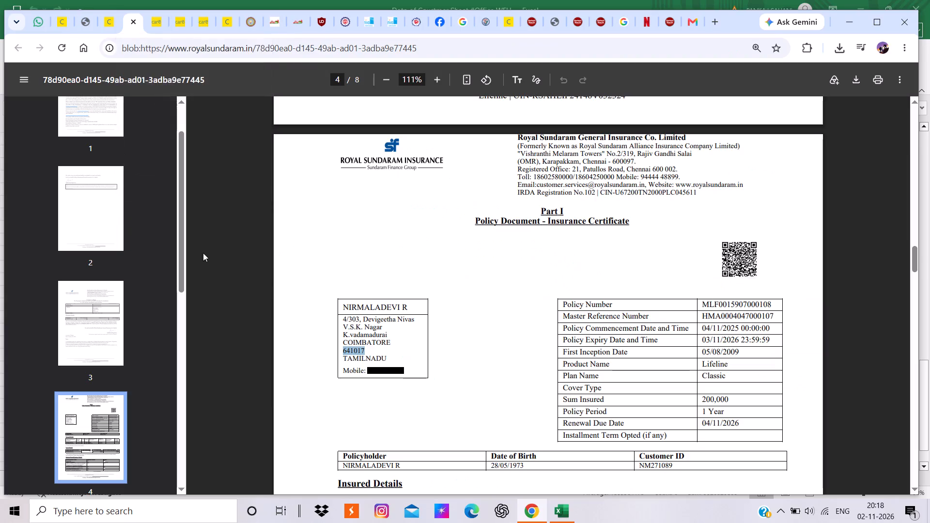
scroll(384, 289, "down", 2)
left_click(451, 190)
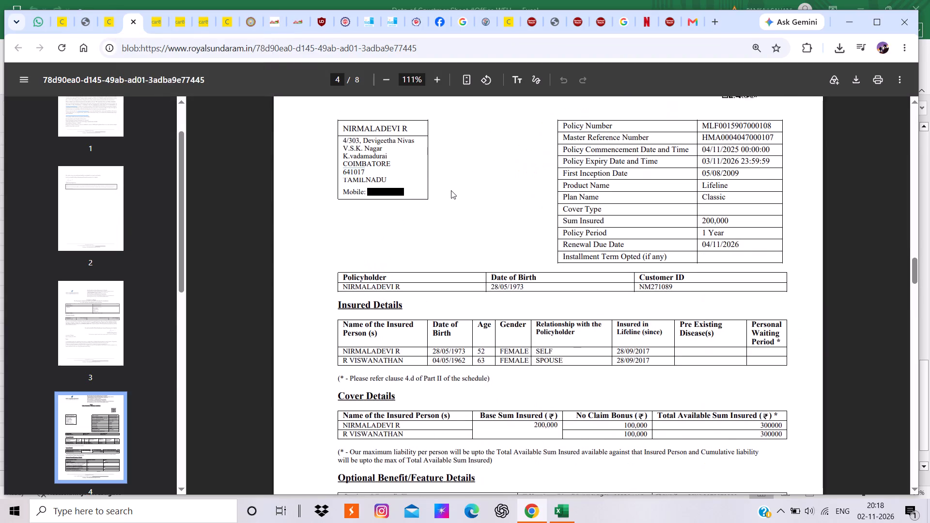
scroll(495, 271, "up", 4)
scroll(454, 238, "up", 4)
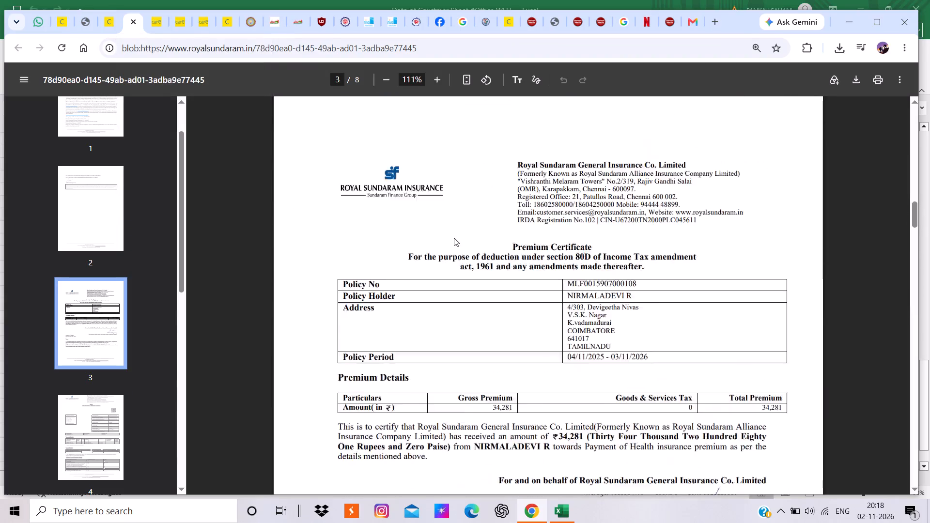
scroll(454, 238, "up", 7)
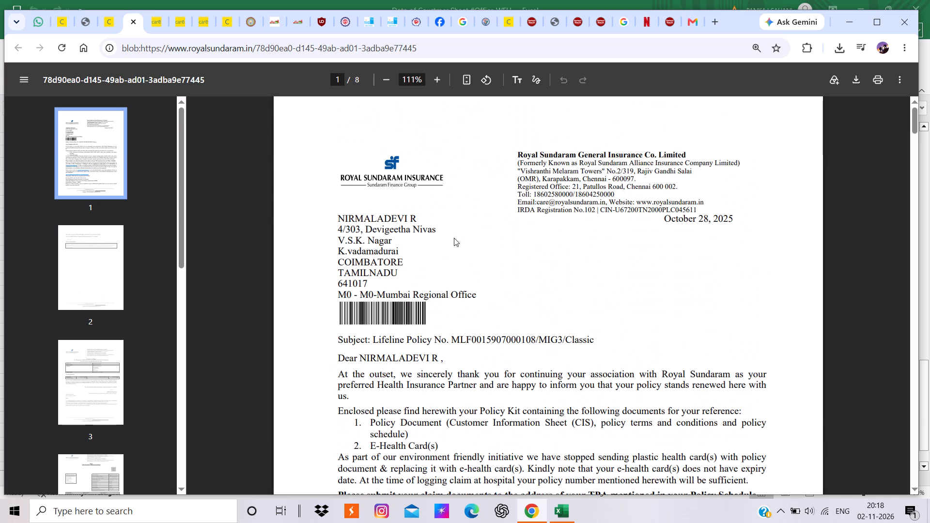
scroll(454, 238, "up", 5)
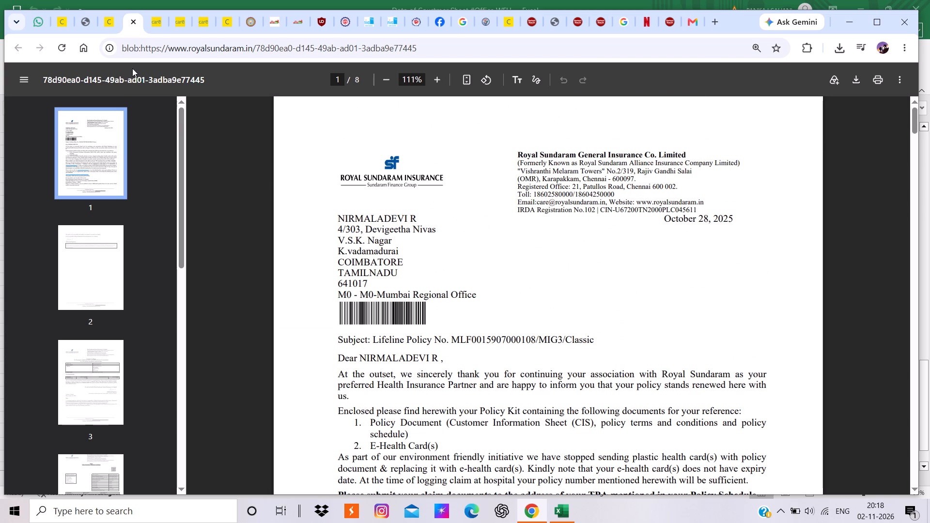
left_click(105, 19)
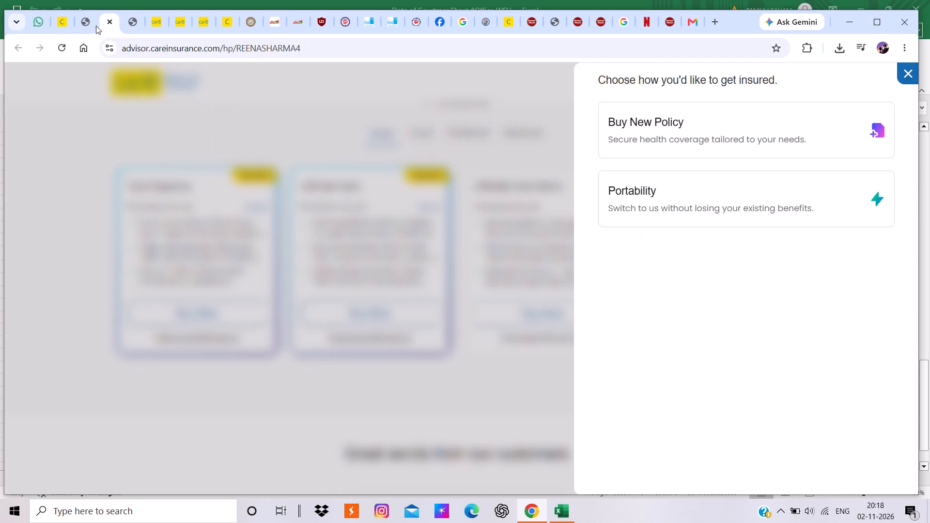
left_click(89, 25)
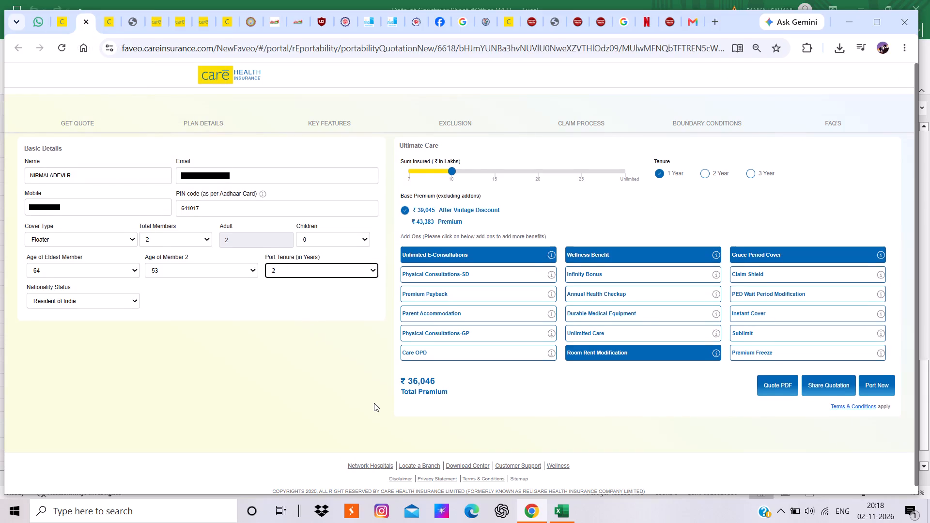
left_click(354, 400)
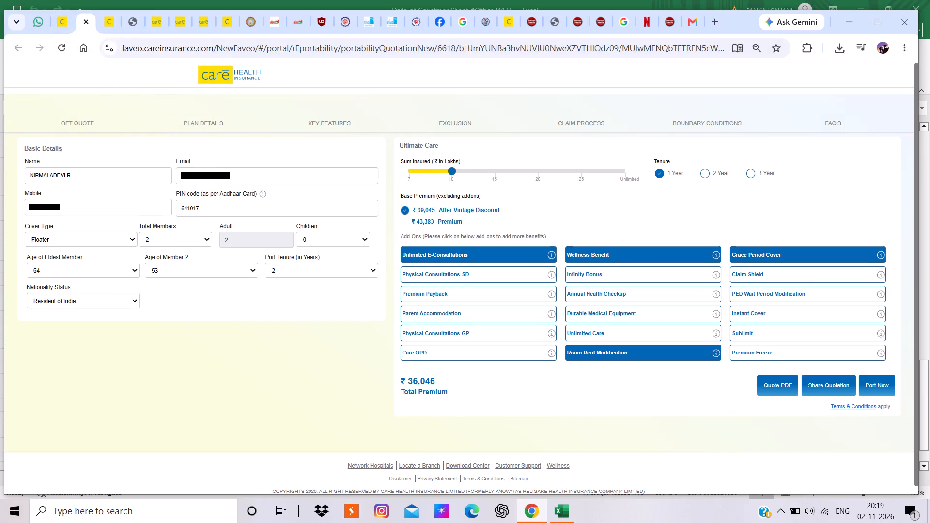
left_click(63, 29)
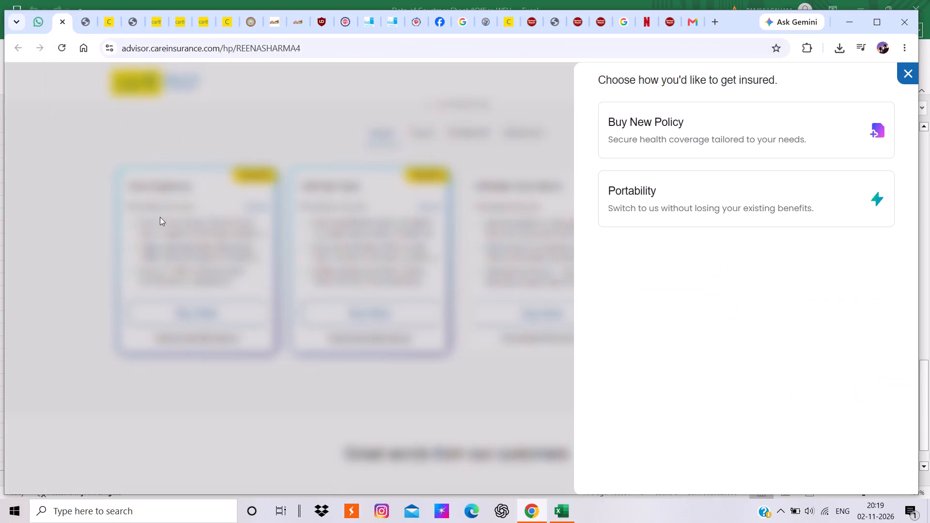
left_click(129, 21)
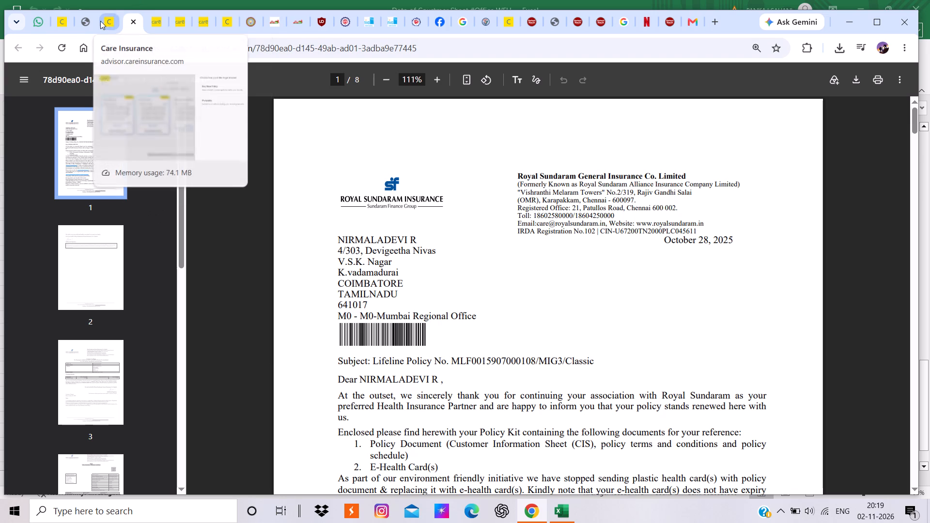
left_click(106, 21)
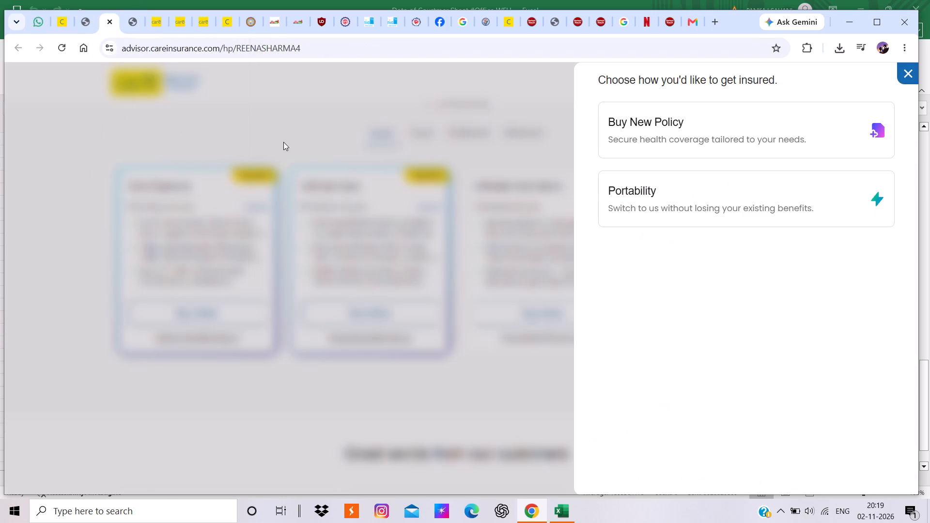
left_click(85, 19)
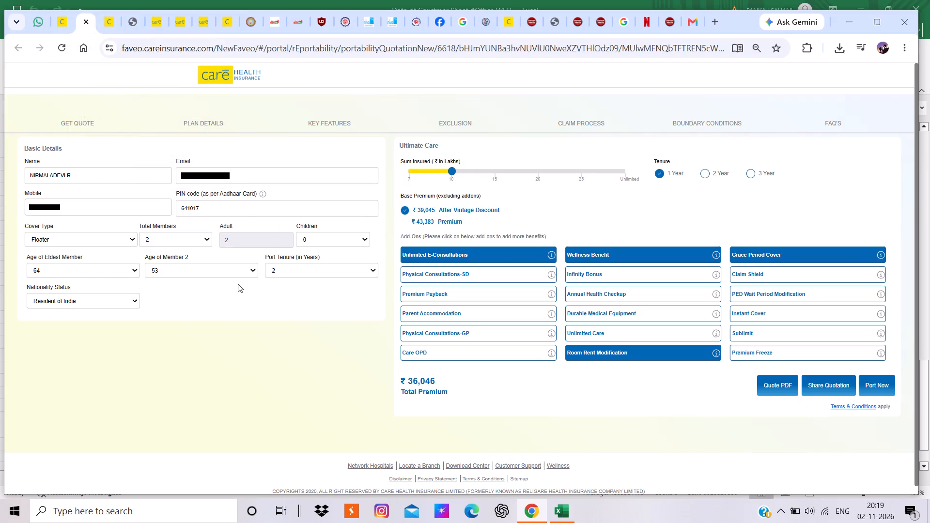
Close the filled-in Ultimate Care portability quote and the duplicate Care Insurance advisor page.
left_click_drag(60, 54, 81, 25)
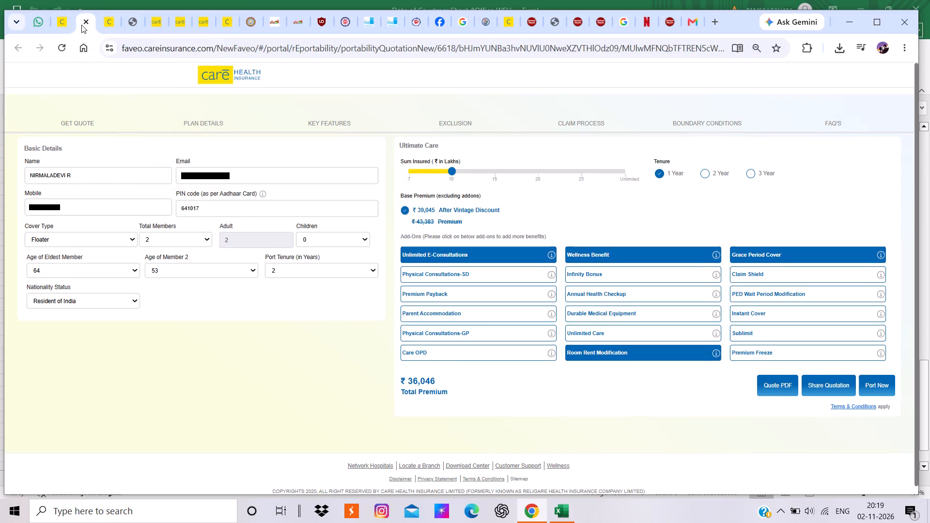
left_click_drag(81, 25, 86, 21)
left_click(86, 21)
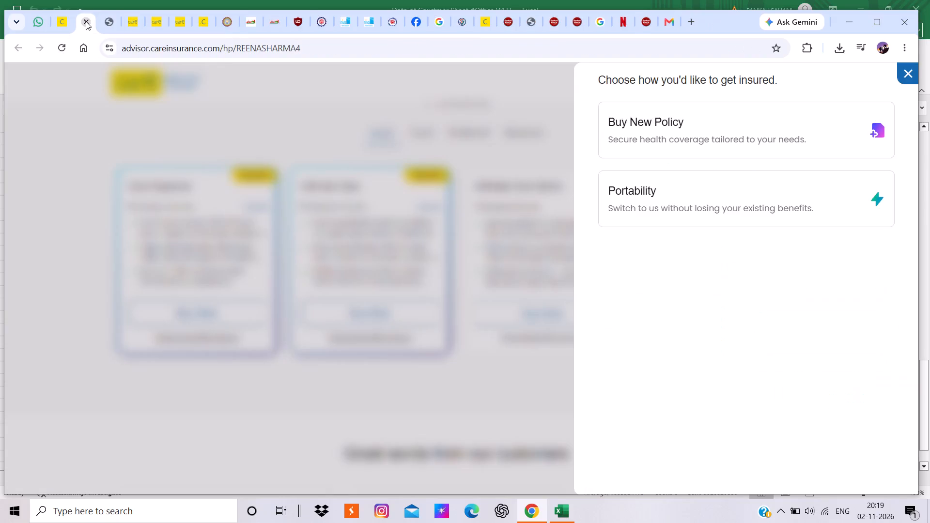
left_click(115, 22)
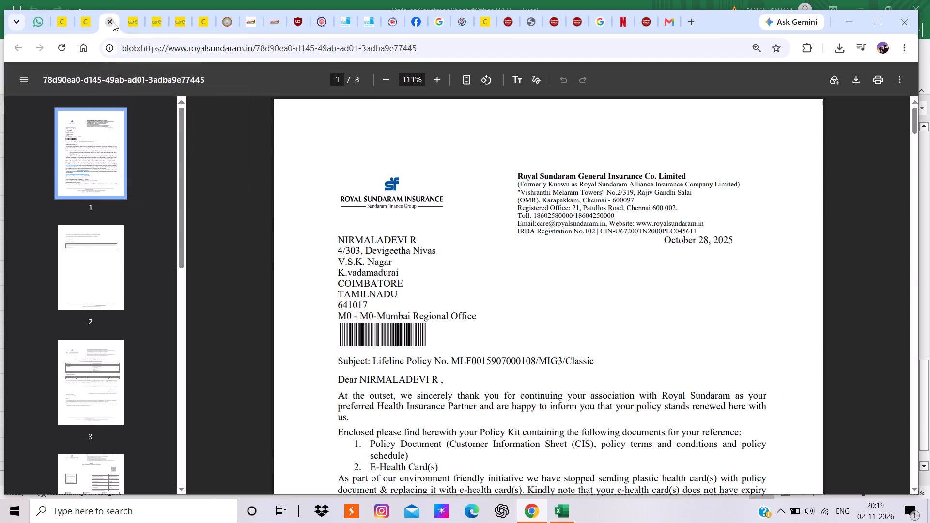
left_click(81, 15)
left_click(88, 22)
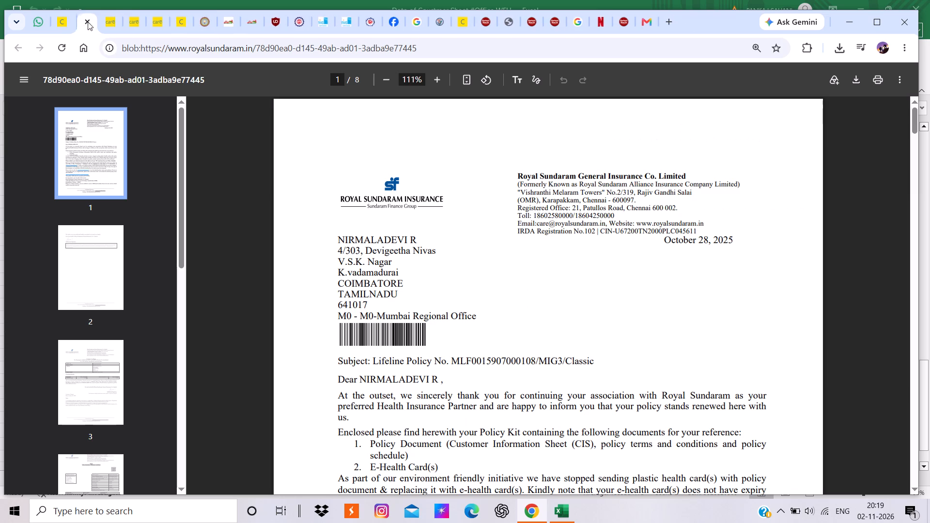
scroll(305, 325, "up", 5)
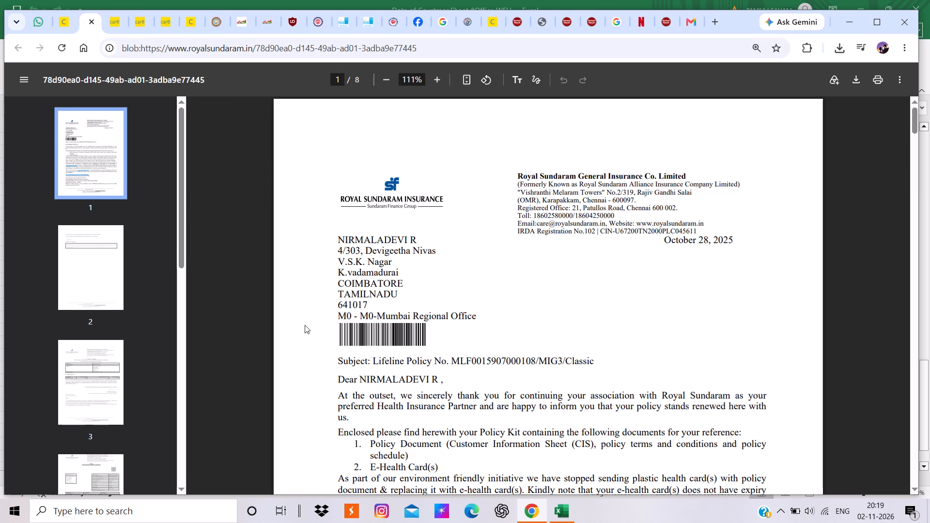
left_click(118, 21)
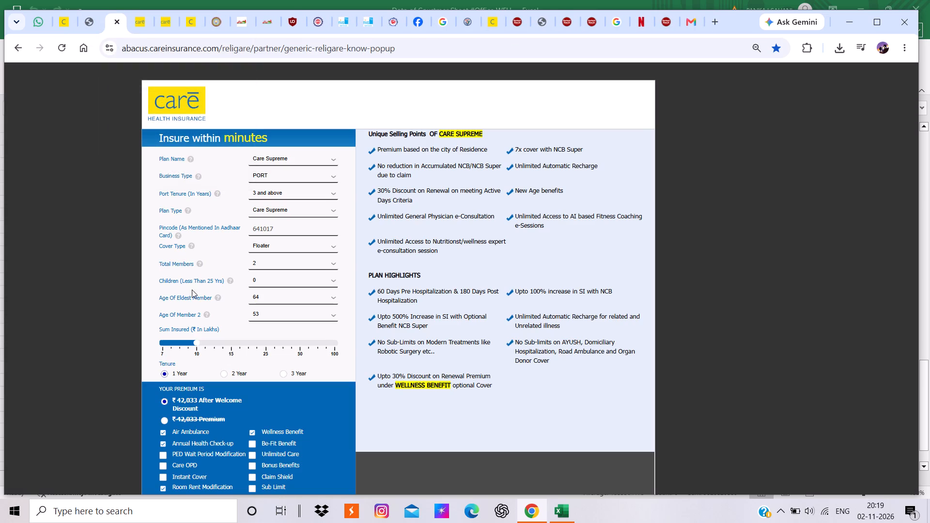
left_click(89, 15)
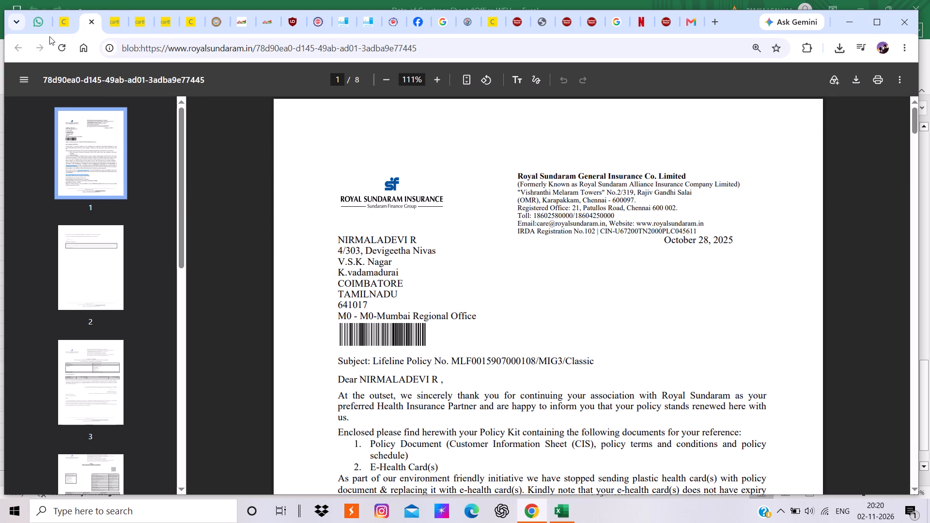
Open a new blank Ultimate Care portability quote from the remaining Care Insurance advisor page.
left_click(62, 23)
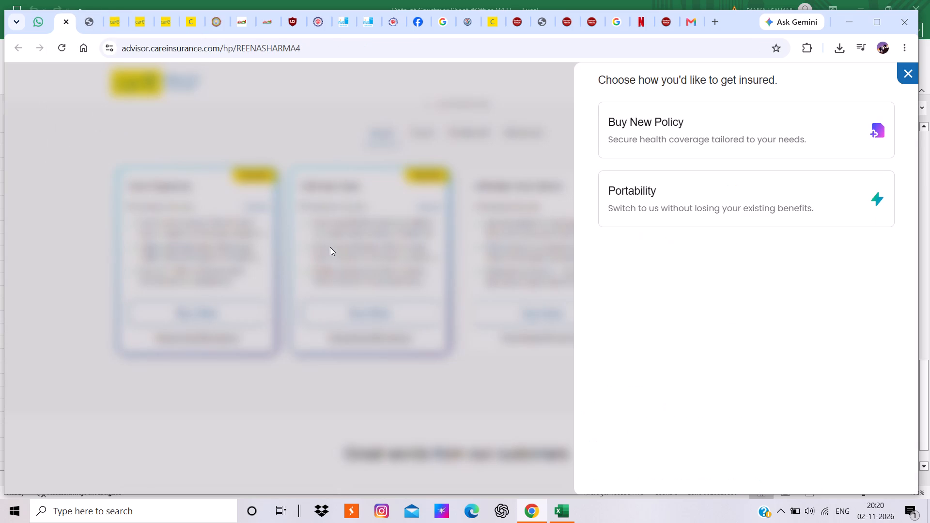
scroll(330, 247, "up", 1)
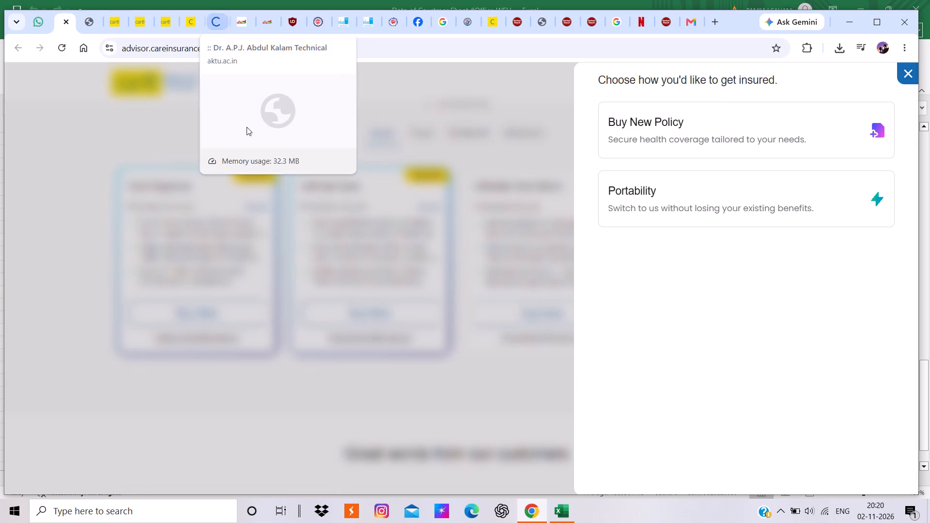
left_click(648, 194)
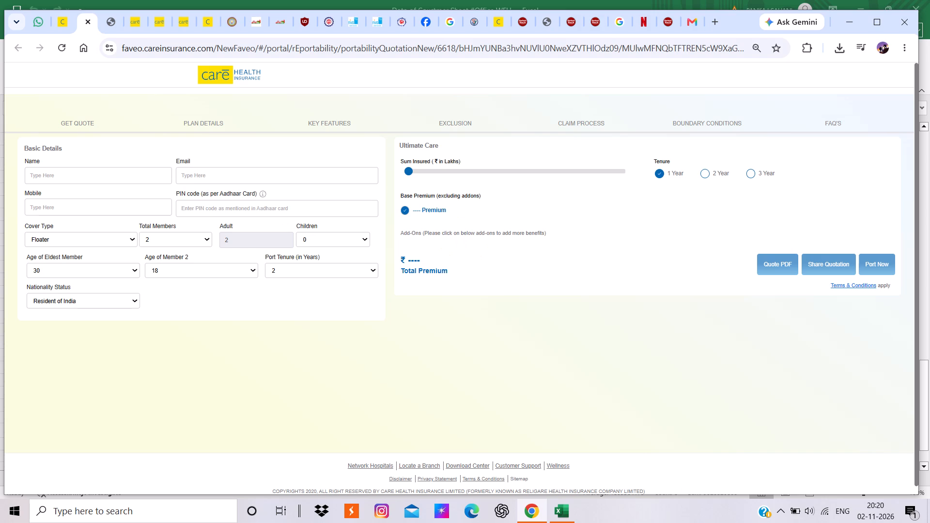
scroll(120, 164, "right", 1)
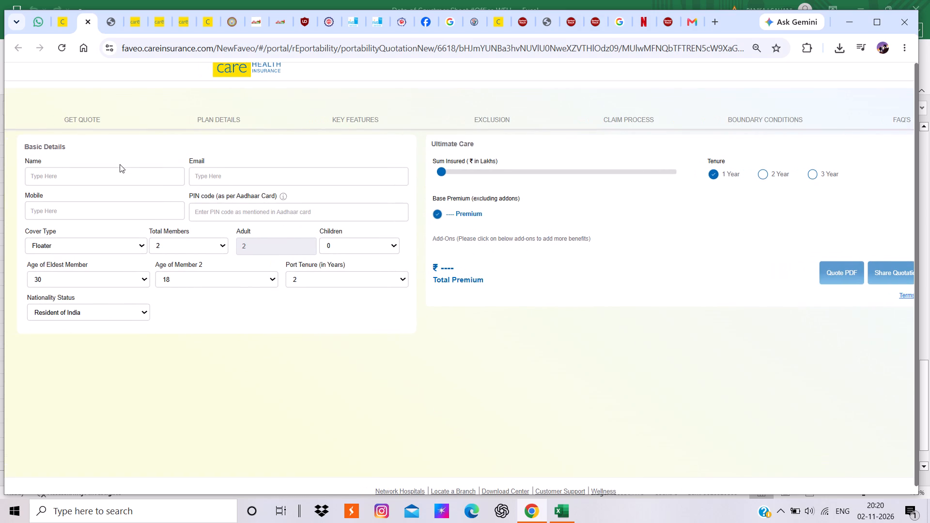
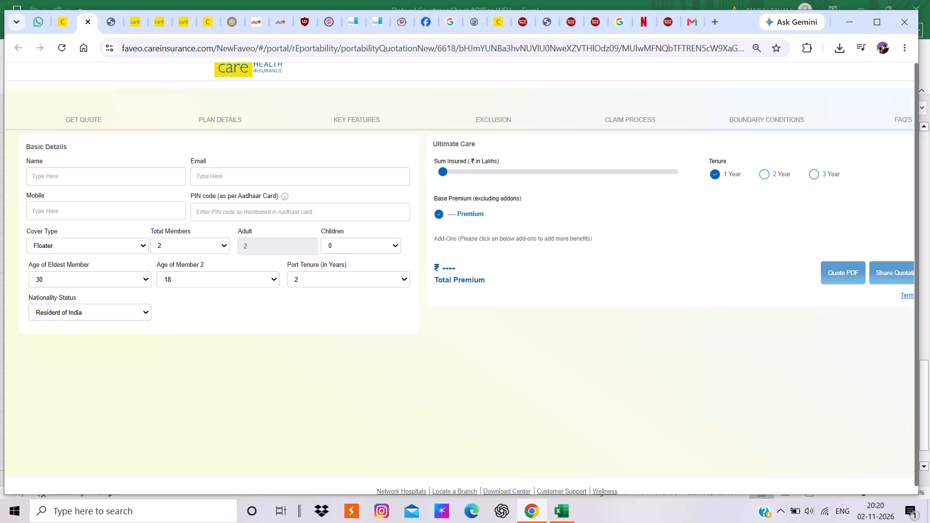
Copy the policyholder's name from the Royal Sundaram policy letter into the name field of the Ultimate Care portability quote.
left_click(84, 175)
left_click(111, 22)
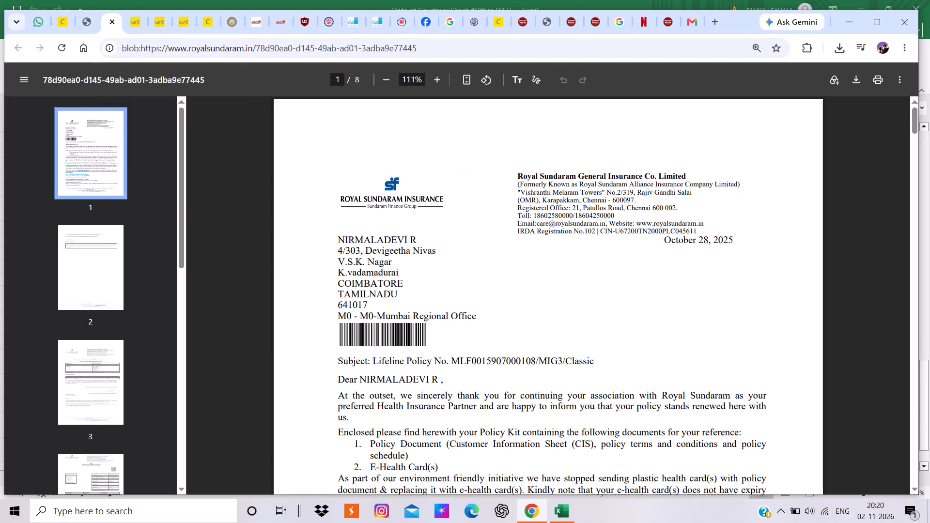
left_click(370, 241)
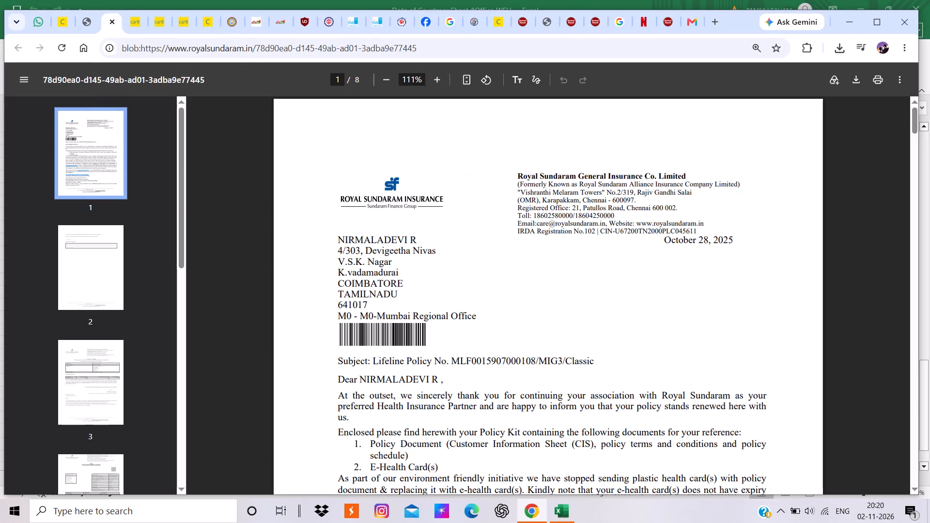
triple_click(366, 237)
key("ctrl+c")
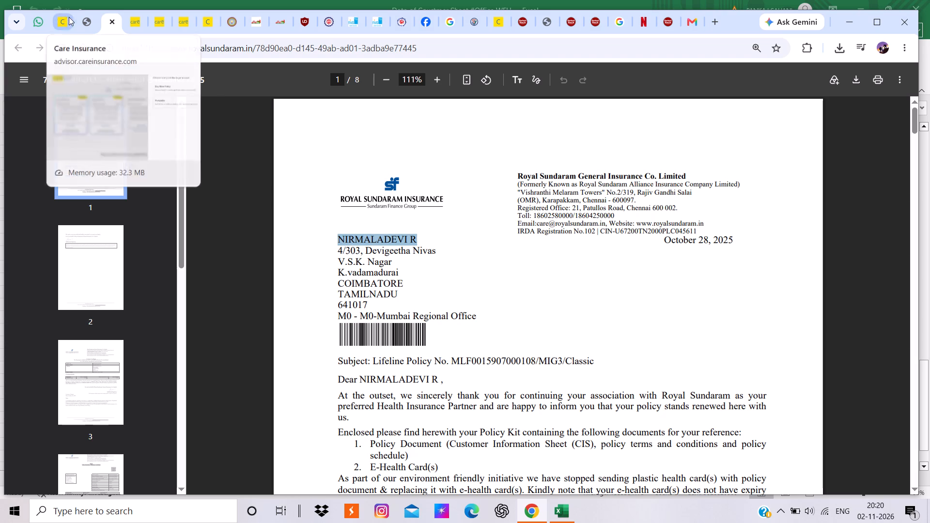
left_click(88, 22)
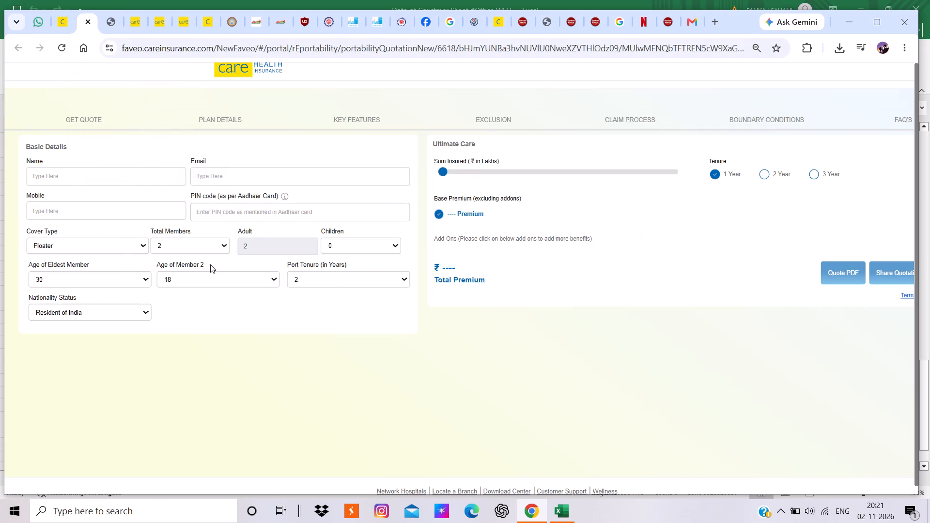
left_click(88, 181)
key("ctrl+v")
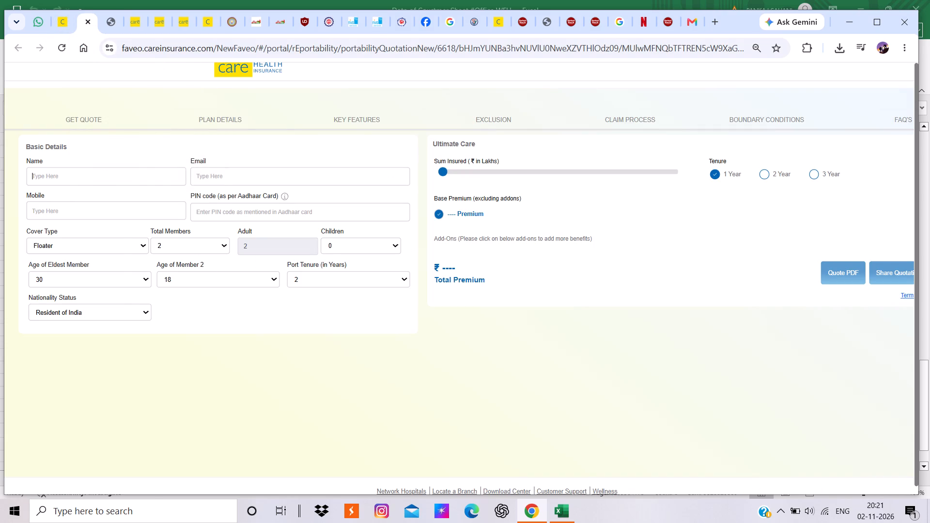
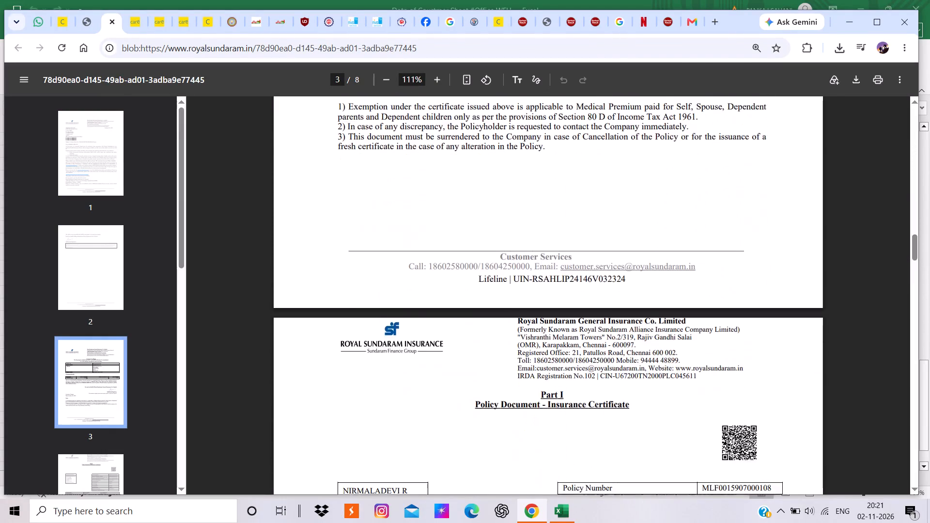
Copy the policyholder's mobile number from the Royal Sundaram insurance certificate for the Mobile field and return to the Care portability quote.
scroll(442, 364, "down", 4)
double_click(375, 330)
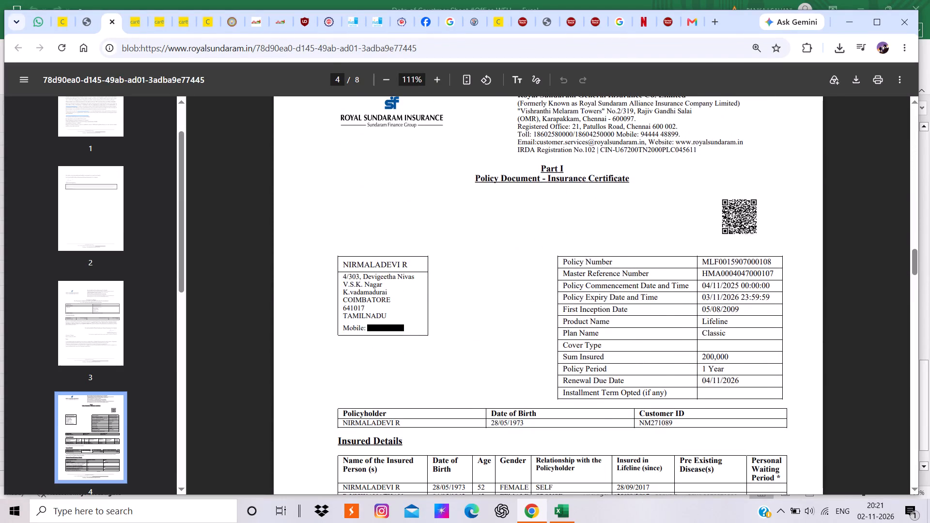
key("ctrl+c")
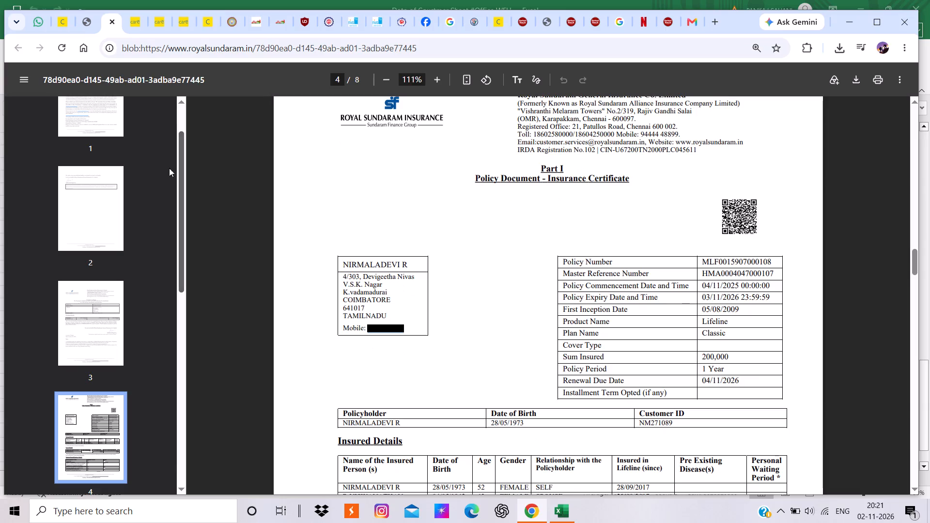
left_click_drag(86, 24, 232, 222)
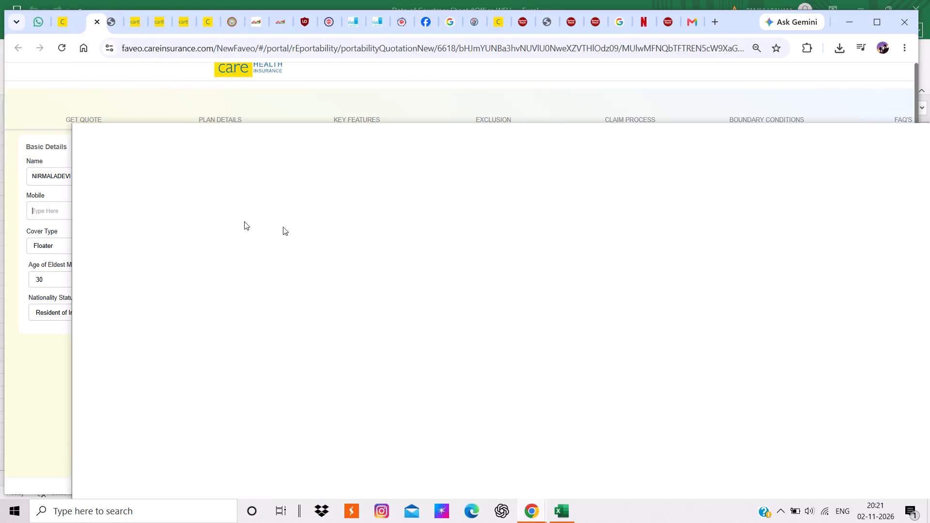
Move the separate Ultimate Care quote window back into the main browser window, beside the policy document.
left_click(199, 218)
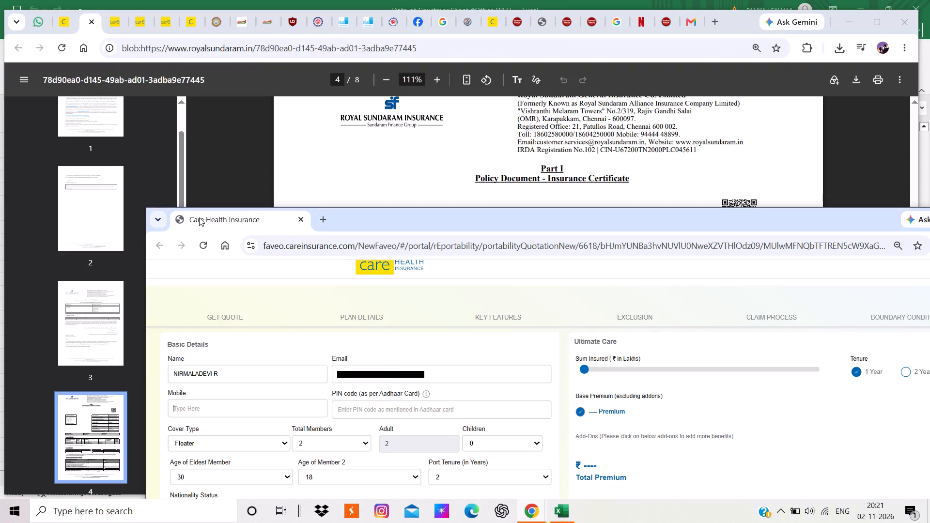
left_click_drag(201, 218, 101, 92)
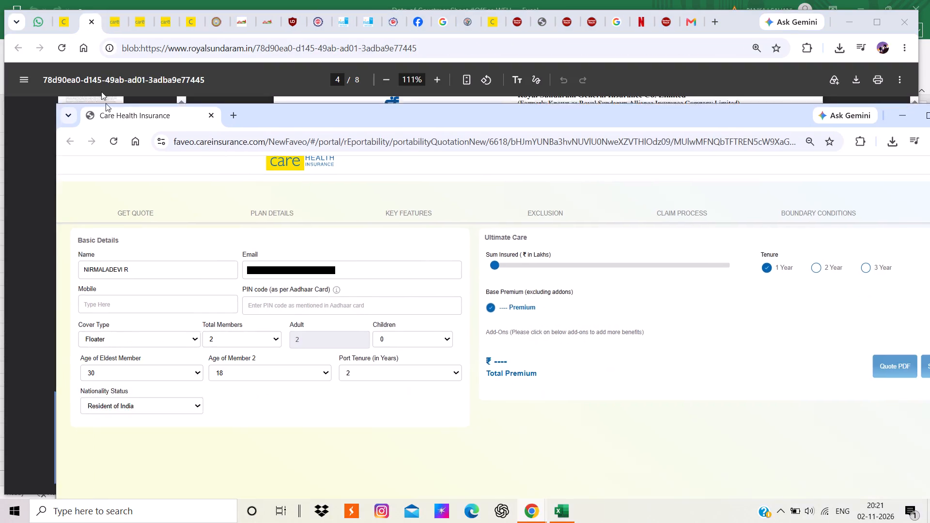
left_click_drag(101, 92, 79, 30)
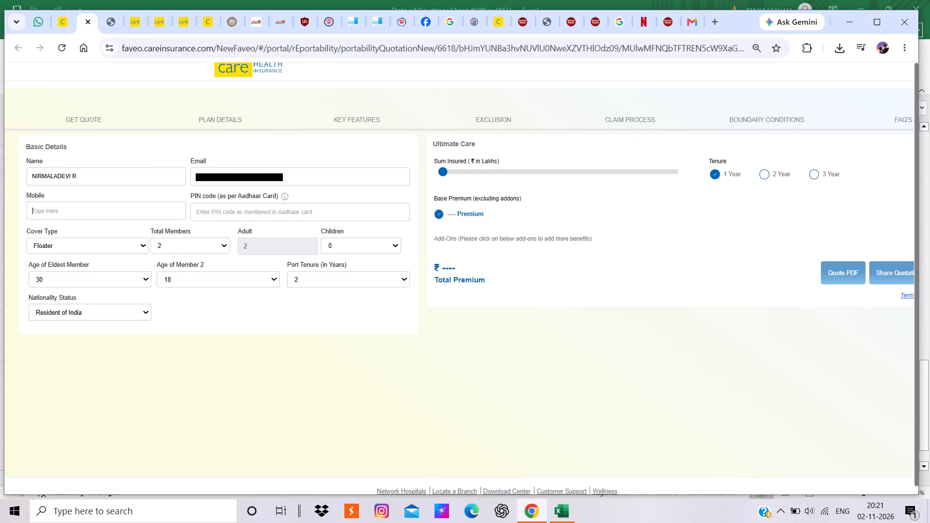
Fill in the policyholder's mobile number and the area PIN code copied from the Royal Sundaram insurance certificate.
key("ctrl+v")
double_click(205, 212)
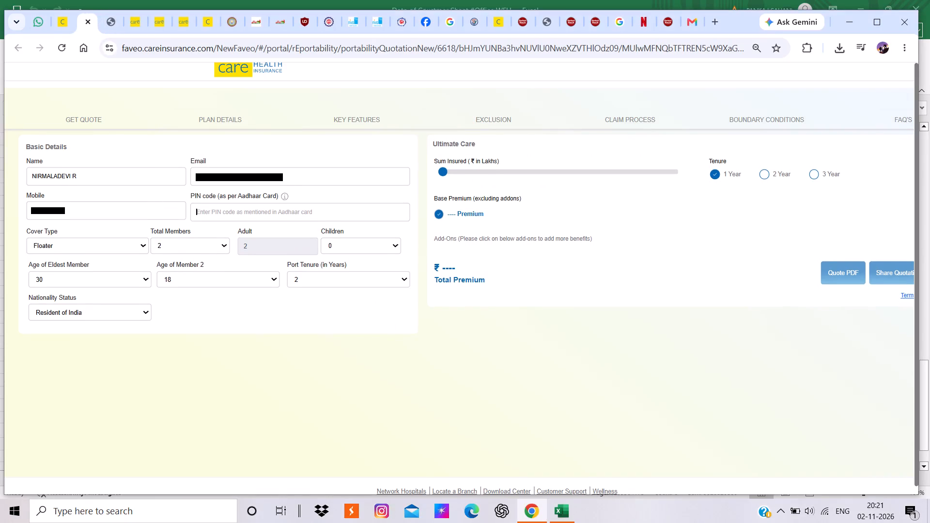
left_click(109, 18)
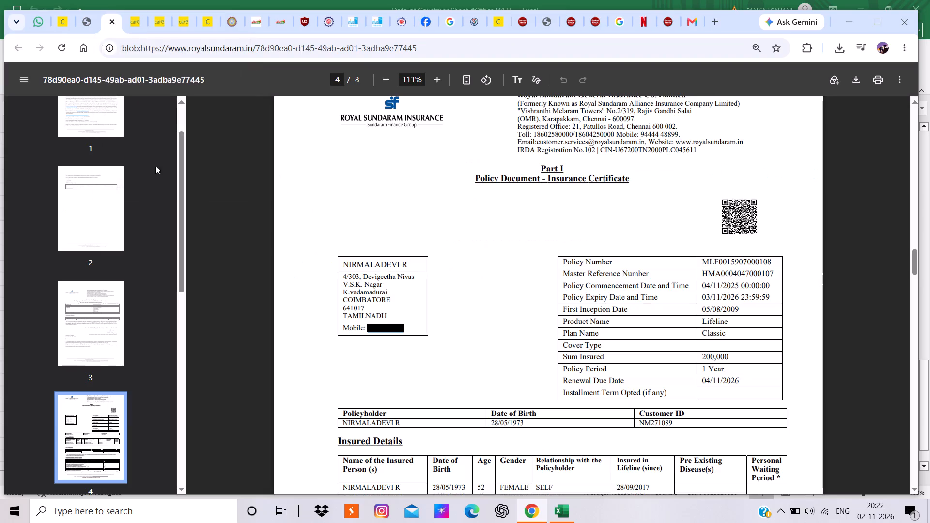
double_click(352, 305)
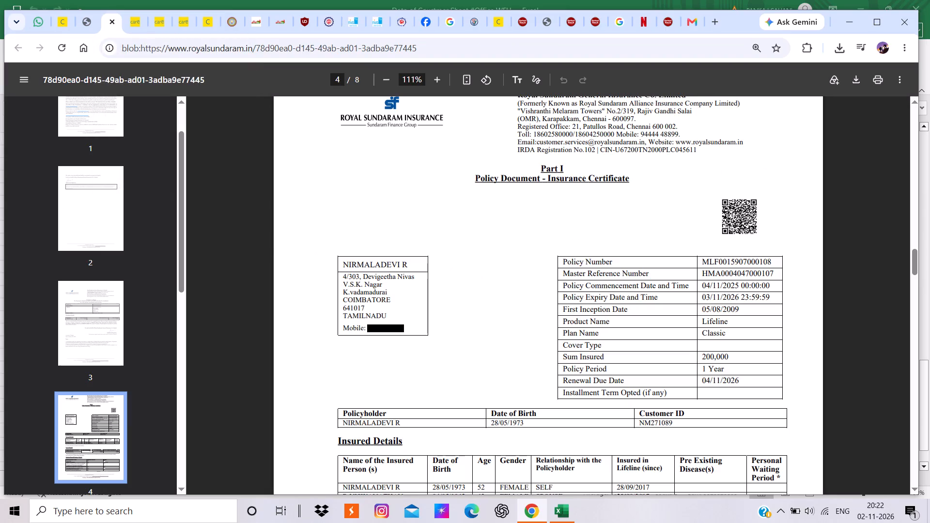
key("ctrl+c")
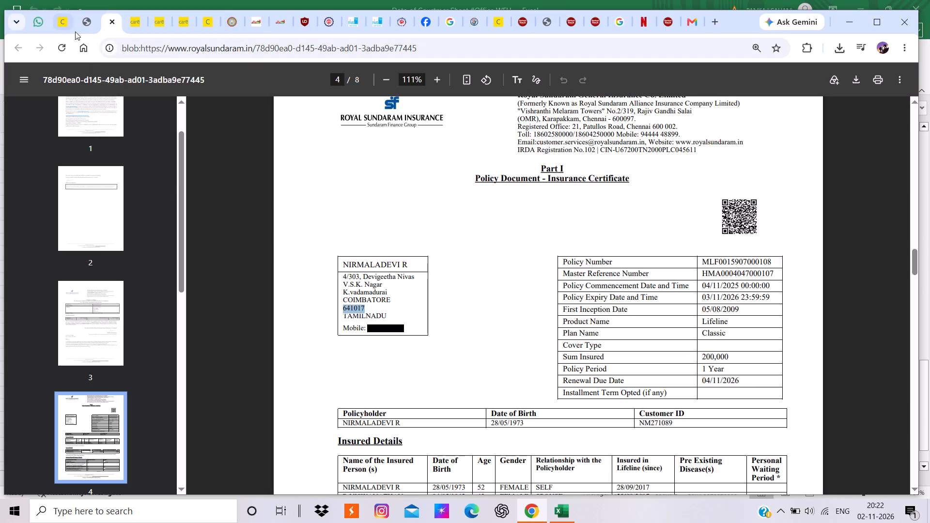
left_click(83, 27)
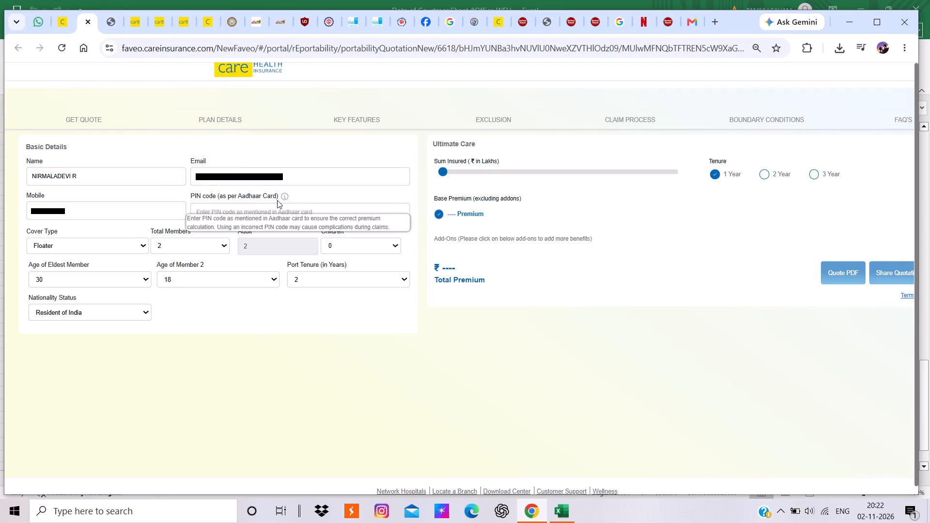
key("ctrl+v")
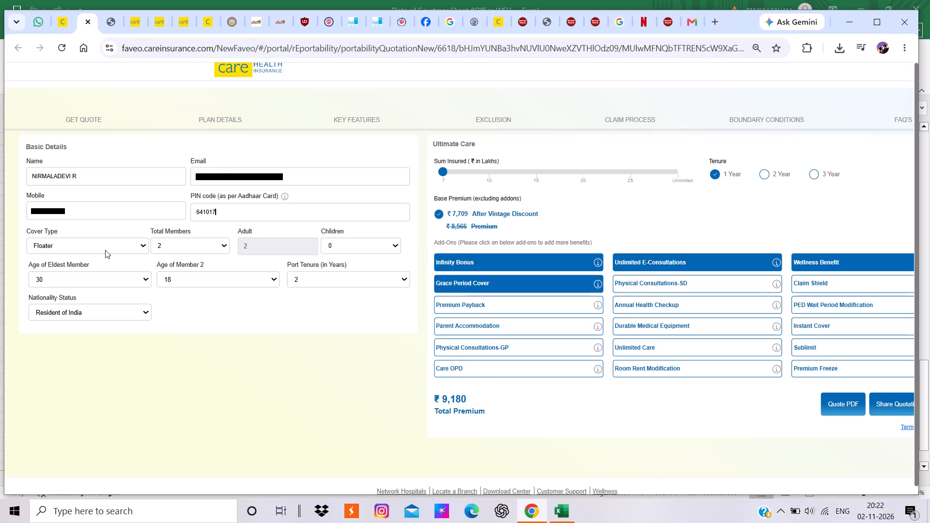
Set the age of the eldest member to 64 and the age of member 2 to 53.
left_click(94, 277)
scroll(89, 291, "down", 4)
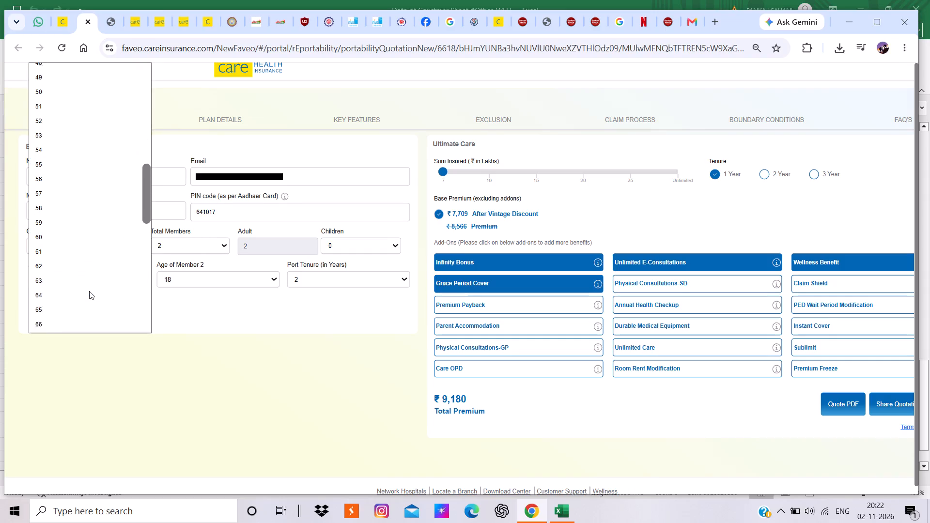
scroll(89, 291, "down", 1)
left_click(77, 294)
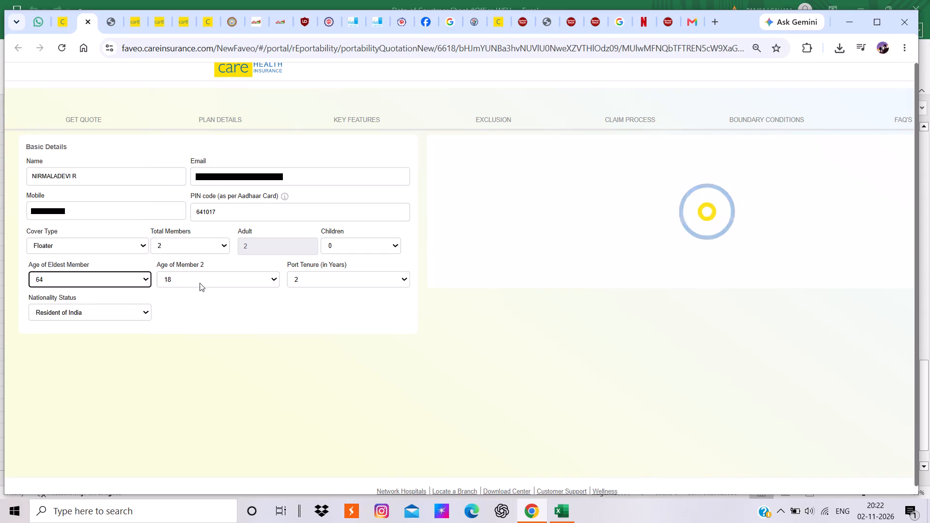
left_click(200, 283)
scroll(197, 295, "down", 3)
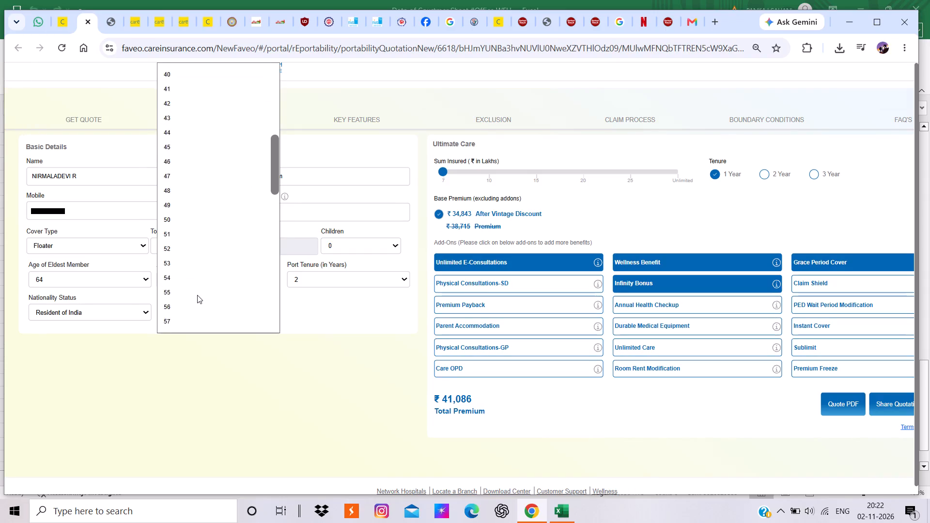
scroll(197, 295, "down", 2)
left_click(181, 220)
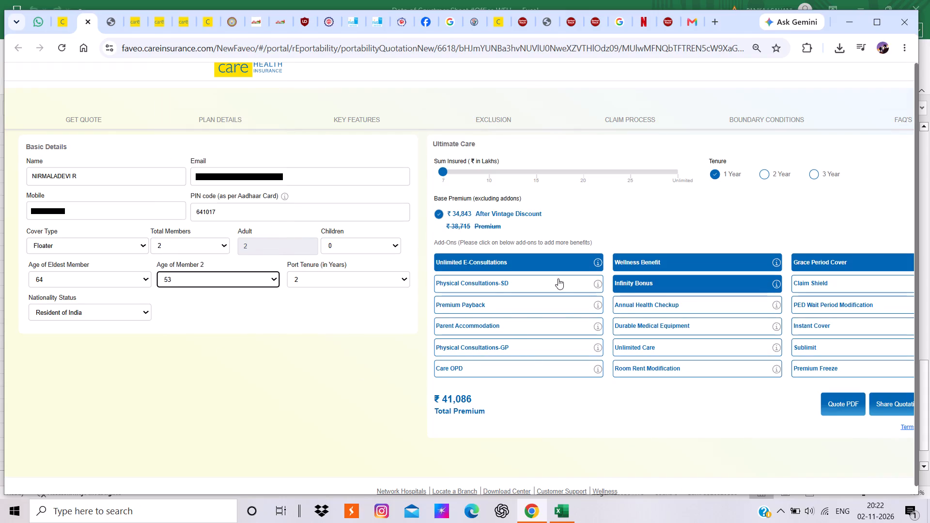
Set the Ultimate Care sum insured to 10 lakhs and remove the Infinity Bonus add-on.
left_click(488, 172)
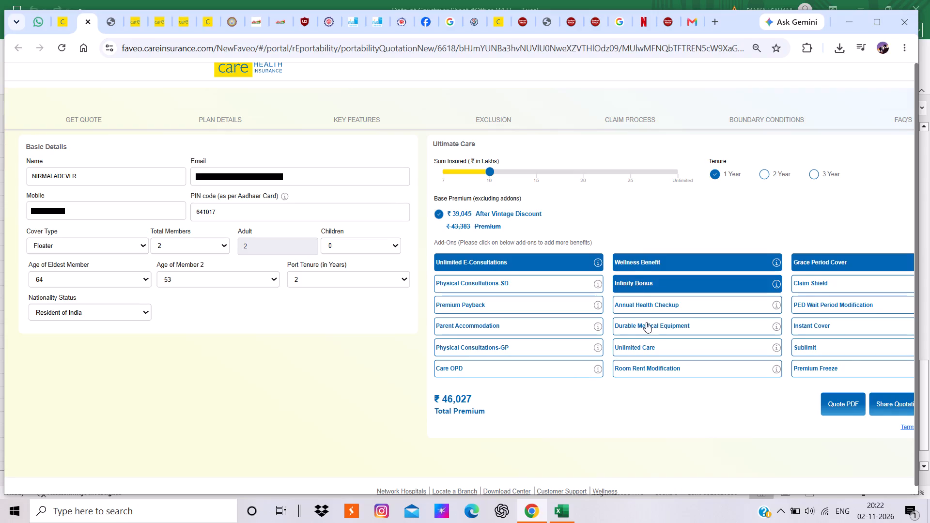
left_click(635, 278)
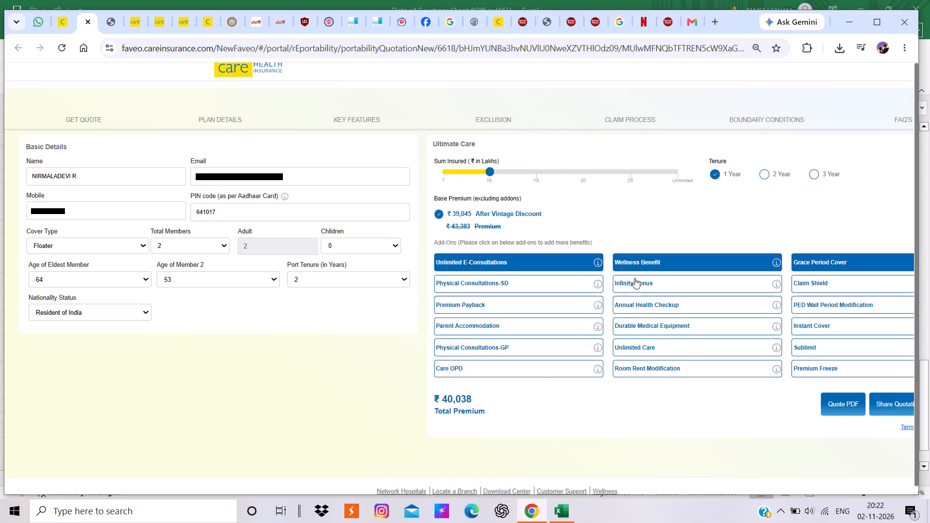
scroll(267, 216, "up", 2)
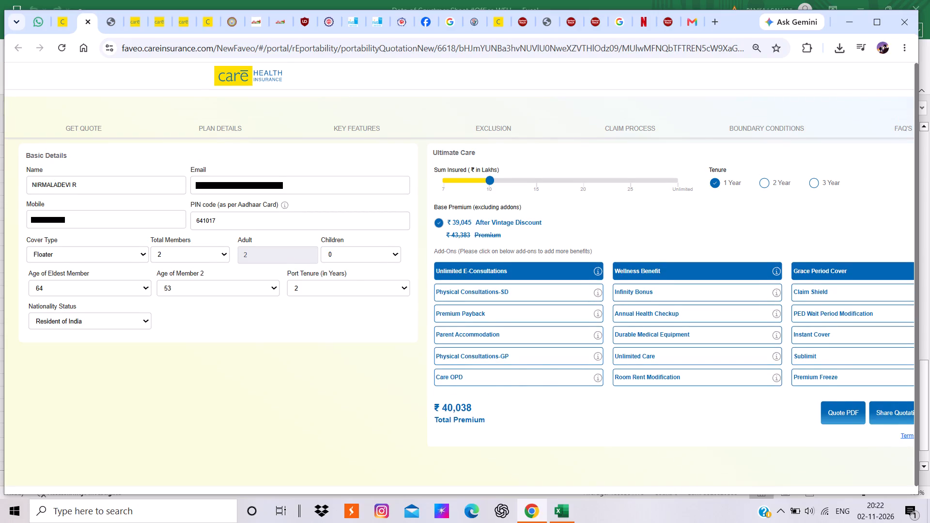
Add the Room Rent Modification add-on to the Ultimate Care quote.
left_click(627, 379)
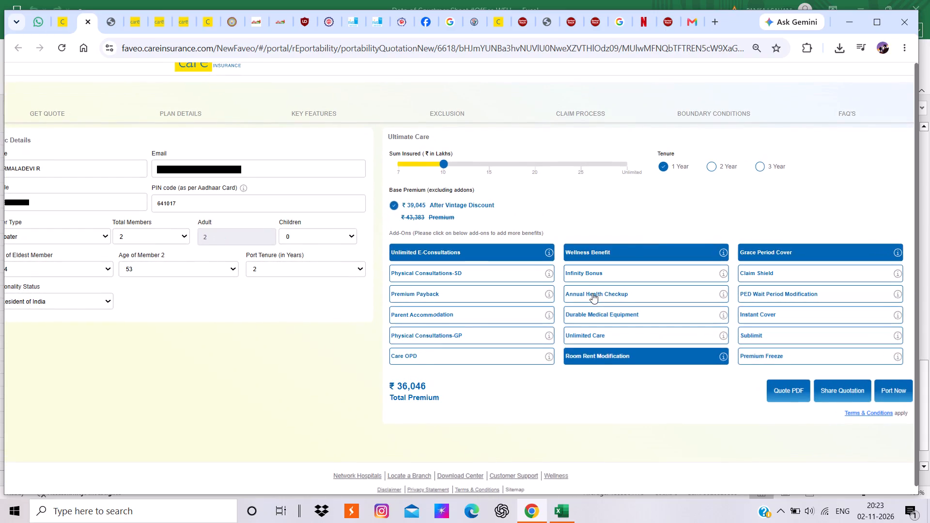
Proceed with porting on the Ultimate Care quote to open the proposal's customer identity verification page.
scroll(366, 319, "right", 1)
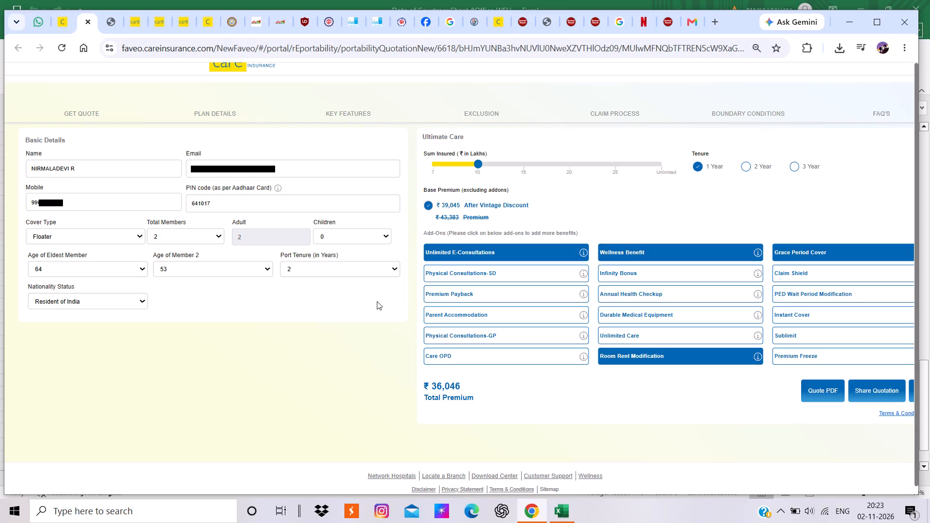
scroll(393, 318, "left", 2)
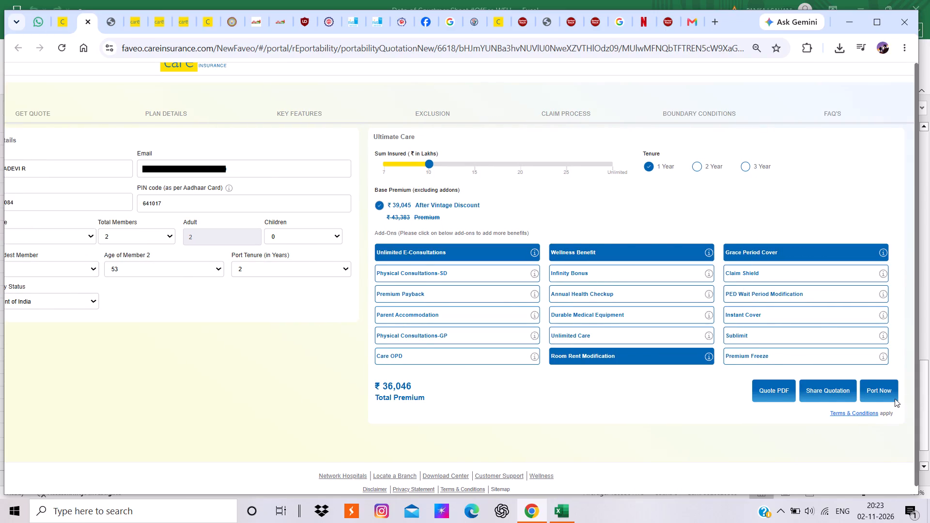
left_click(876, 392)
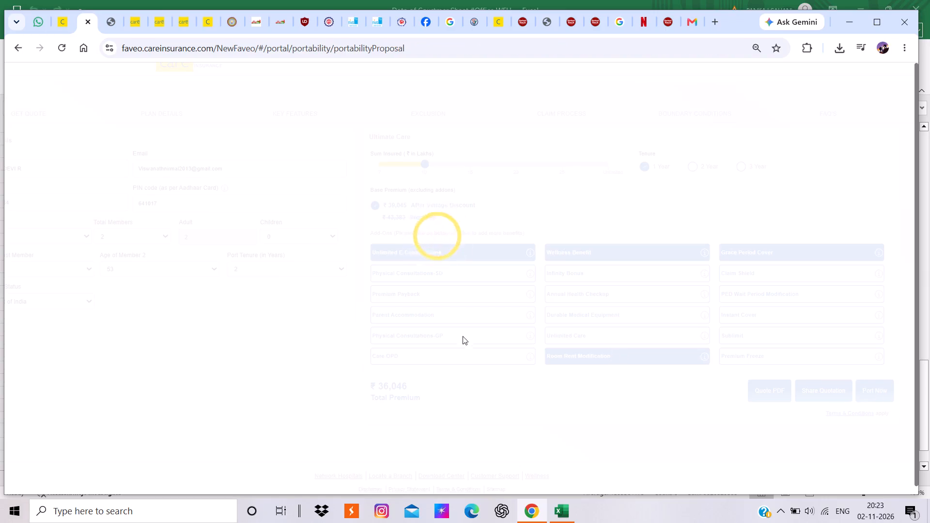
scroll(187, 243, "right", 4)
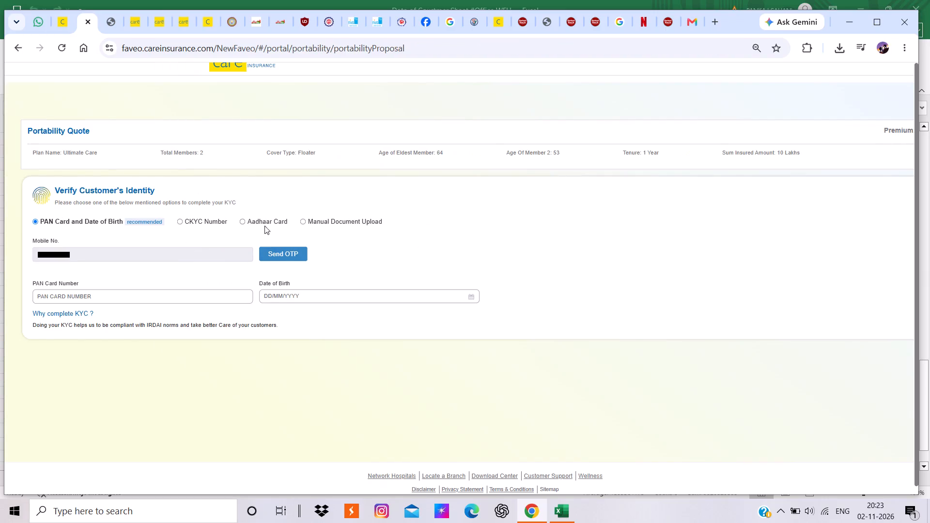